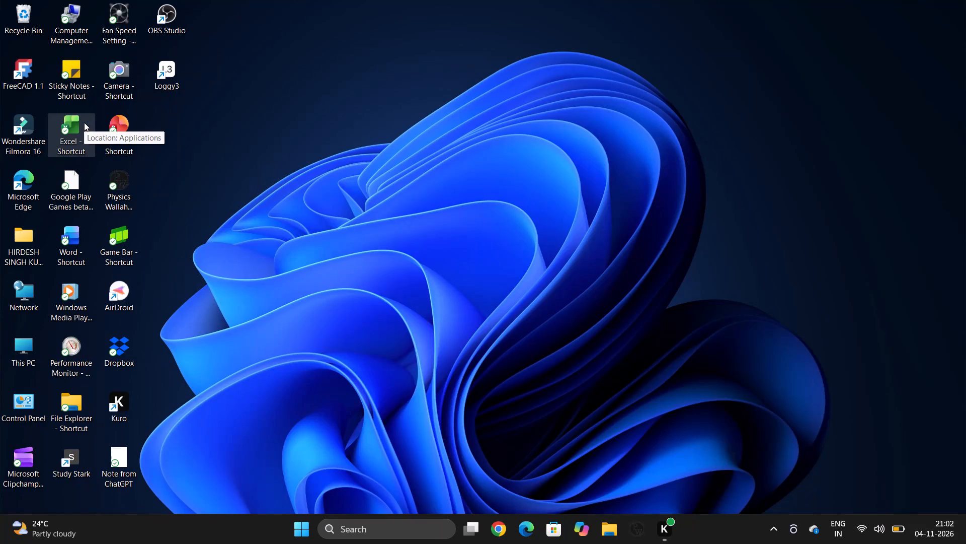
Open Excel and load the recent workbook FDI ECIPL.
double_click(81, 122)
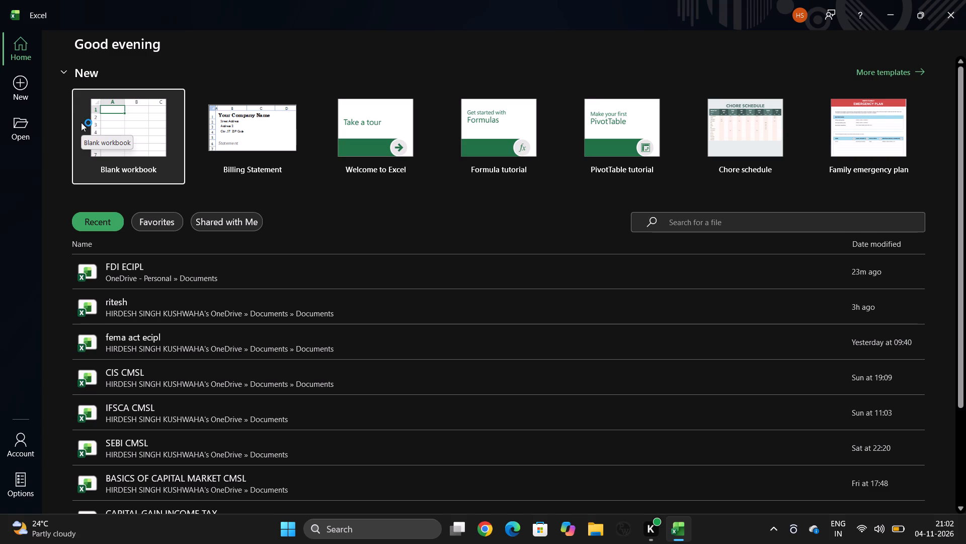
click(120, 266)
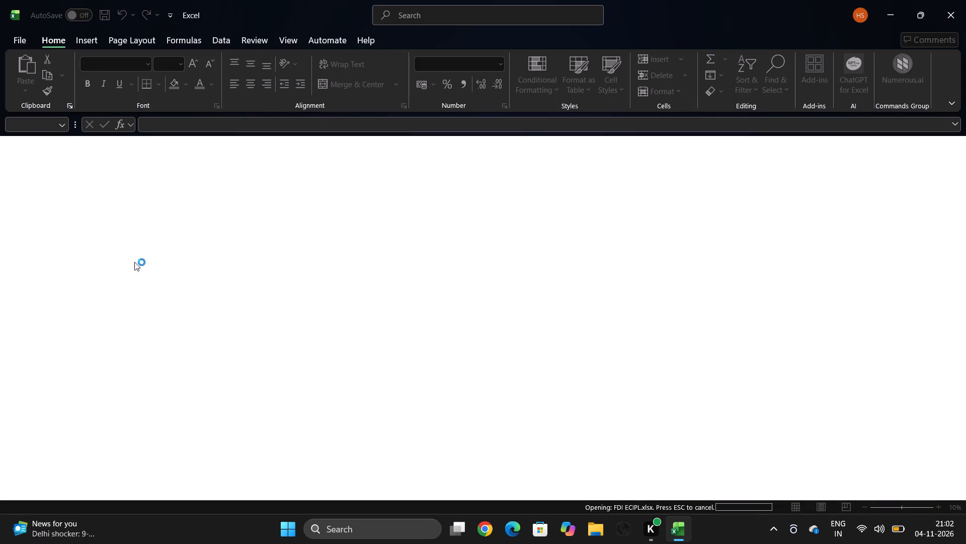
Draw a vertical line about 10.35 cm long from row 114 to row 135, extending the existing line between columns A and B.
scroll(150, 249, down, 5)
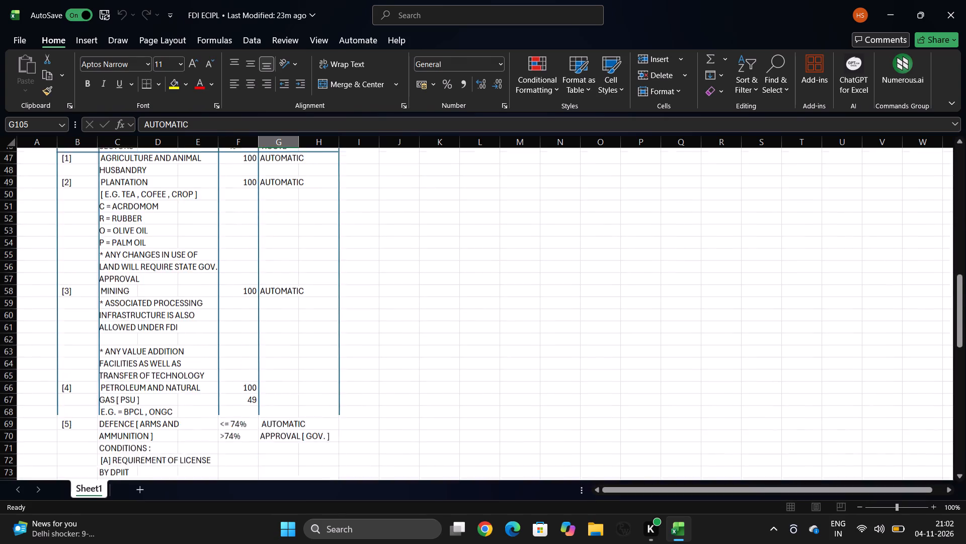
scroll(150, 249, down, 4)
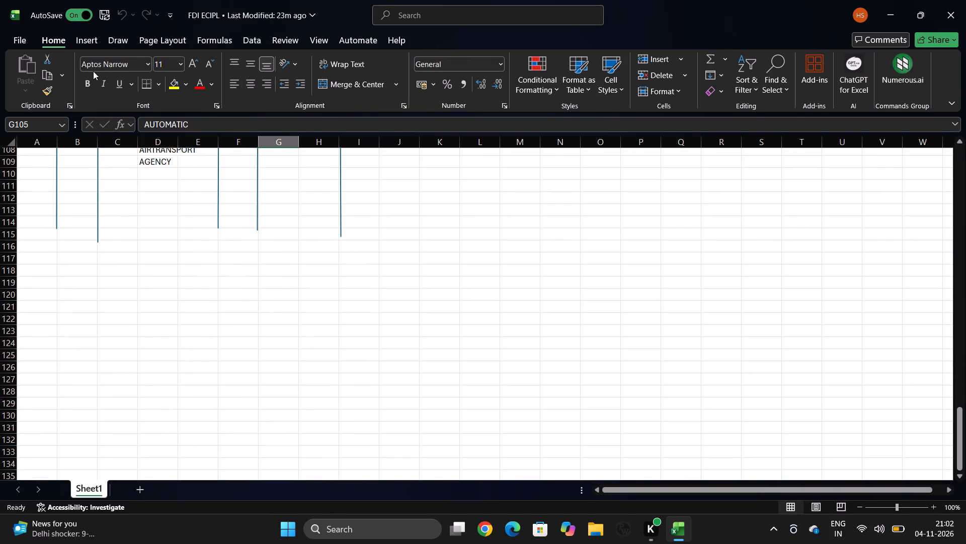
click(91, 39)
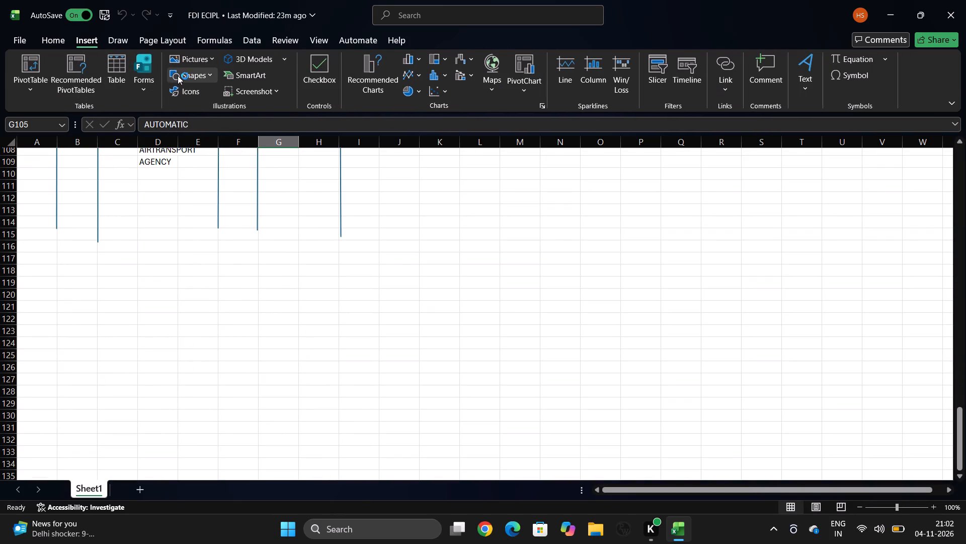
click(186, 74)
click(184, 105)
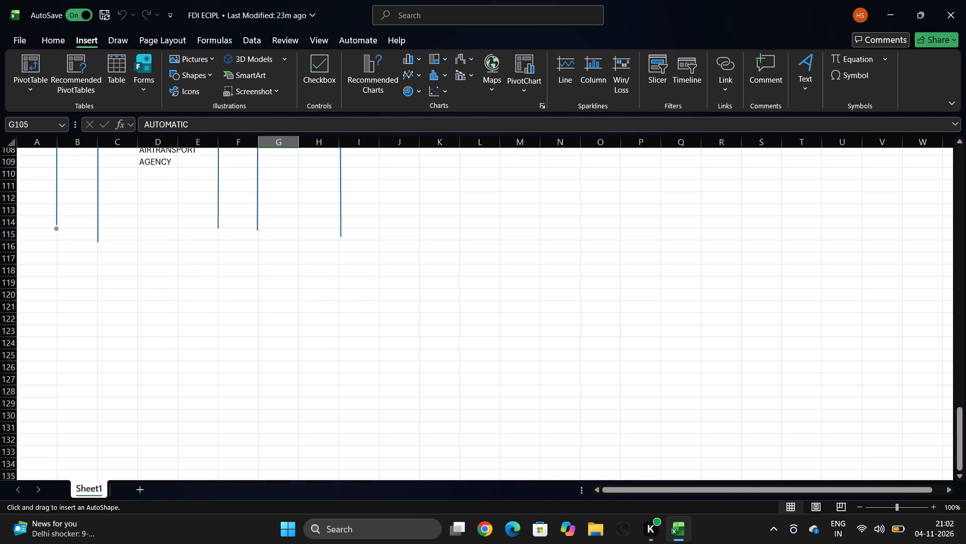
drag(56, 229, 57, 377)
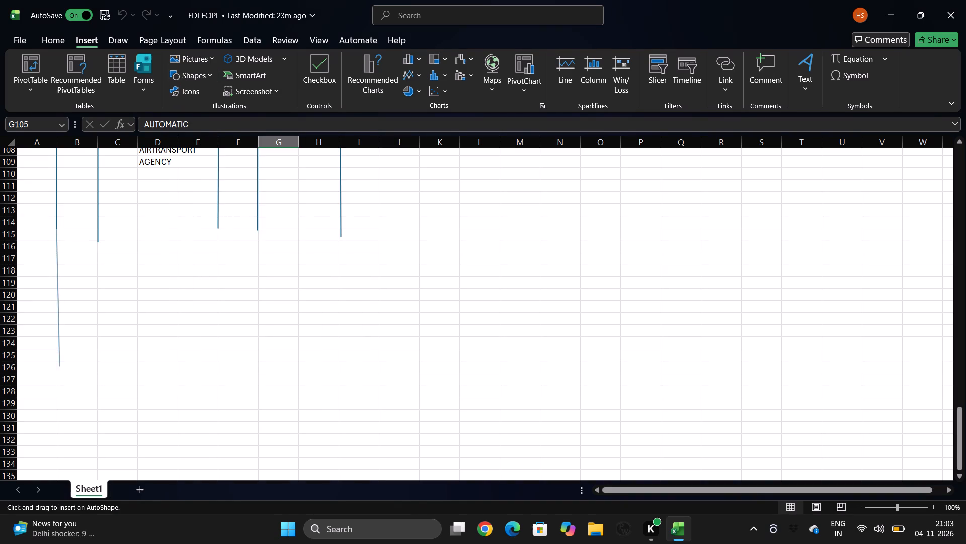
drag(57, 377, 58, 443)
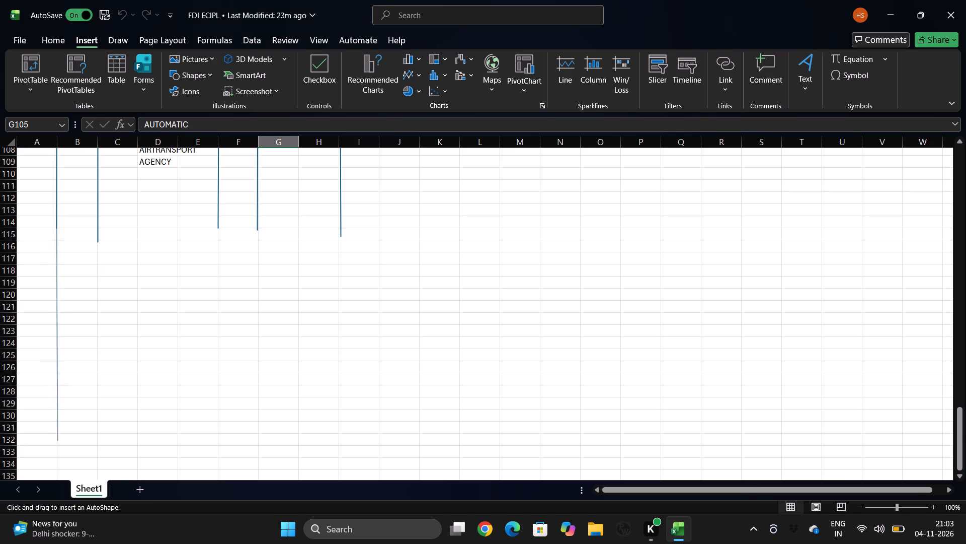
drag(58, 443, 57, 463)
drag(57, 463, 58, 475)
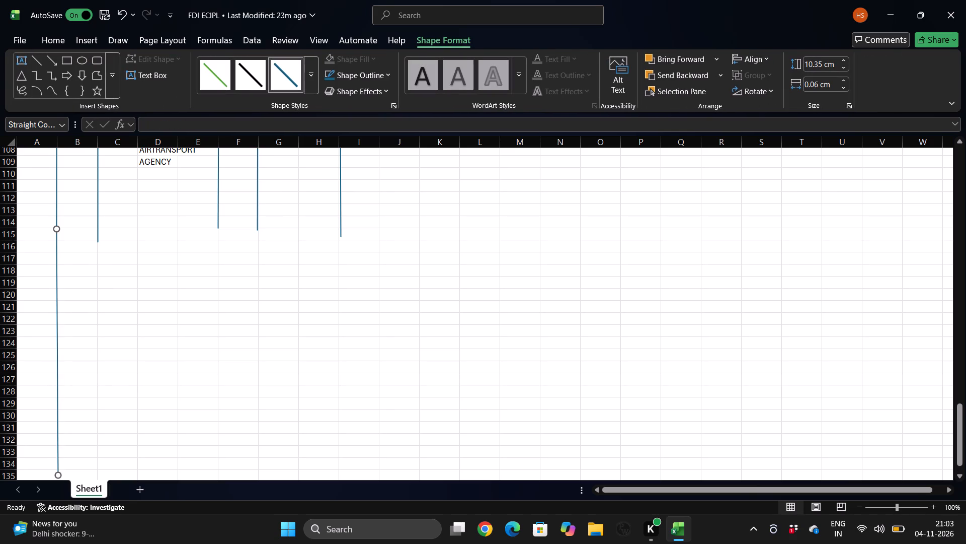
Draw a vertical line about 11.7 cm long from row 115 to row 138, extending the existing line between columns B and C.
click(43, 59)
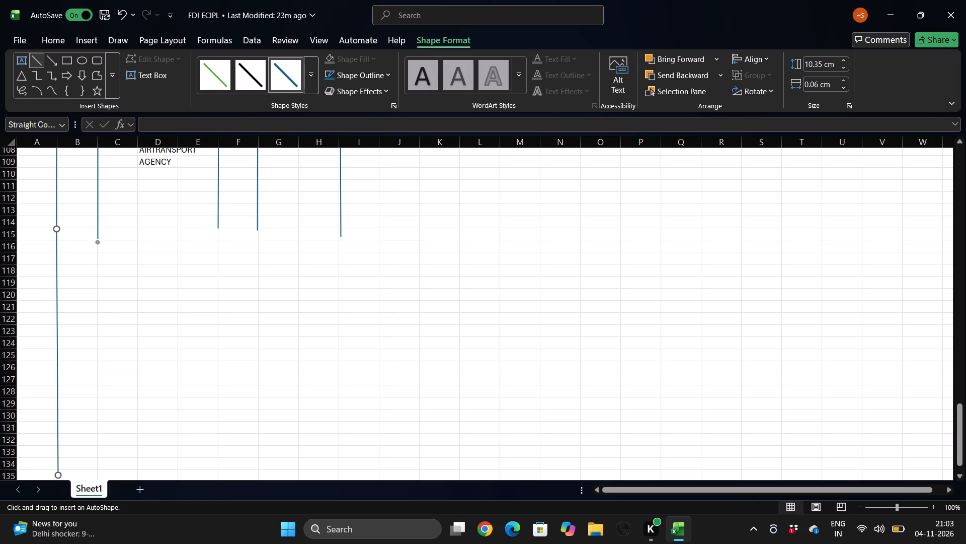
drag(98, 242, 95, 422)
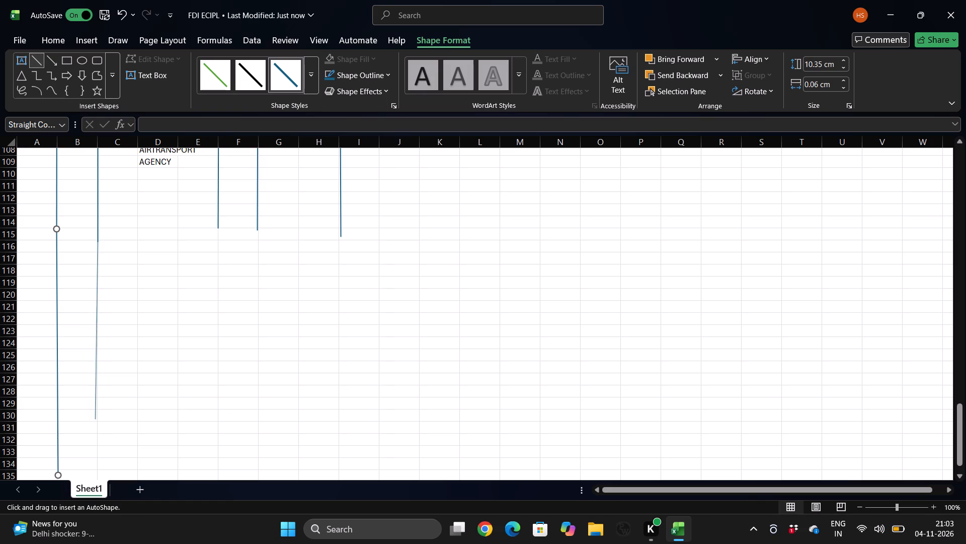
drag(95, 422, 99, 478)
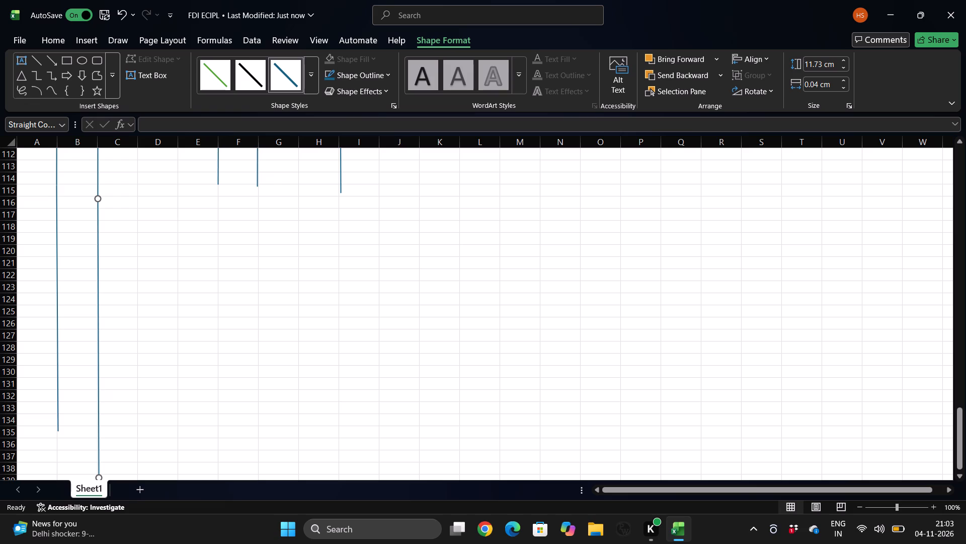
Draw a vertical line about 9.8 cm long from row 114 to row 133, extending the existing line between columns E and F.
scroll(138, 398, up, 1)
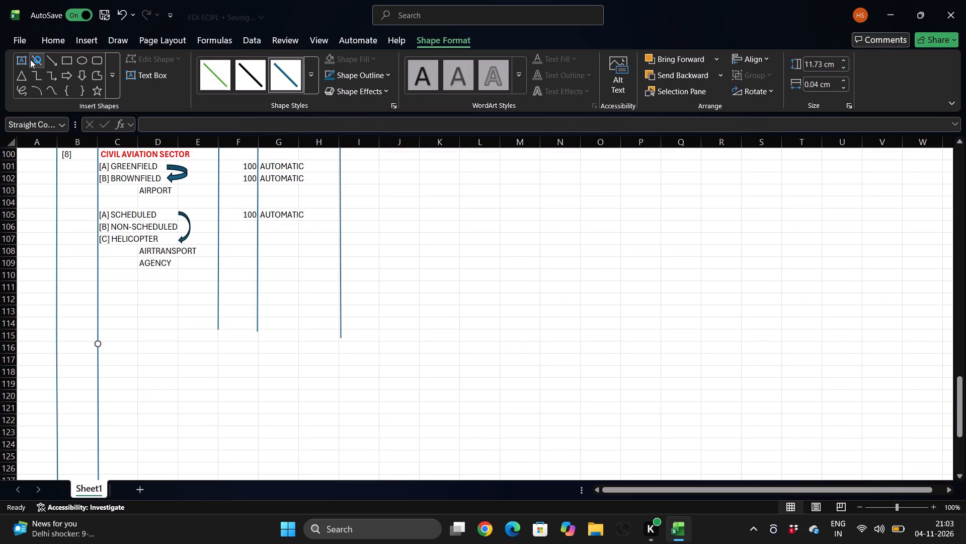
click(33, 62)
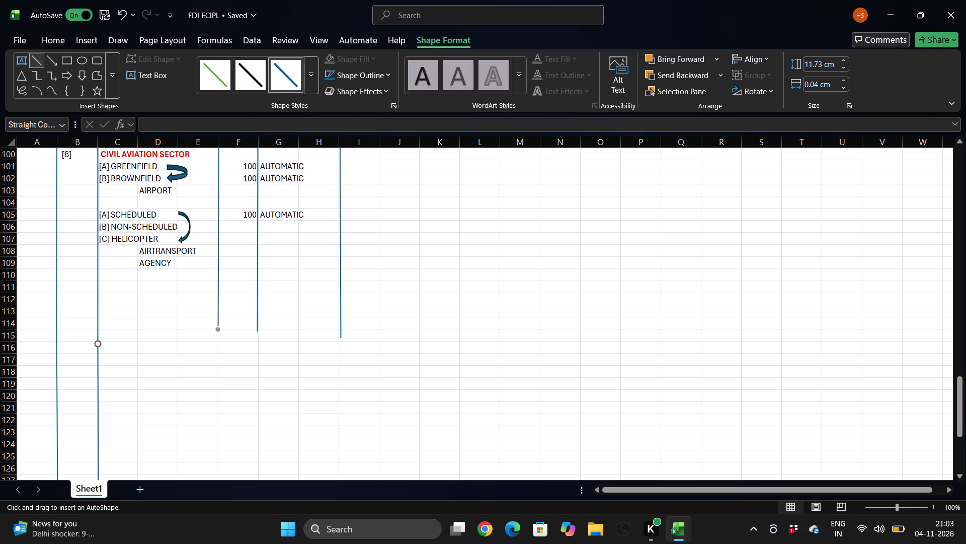
drag(217, 330, 220, 421)
drag(220, 421, 221, 479)
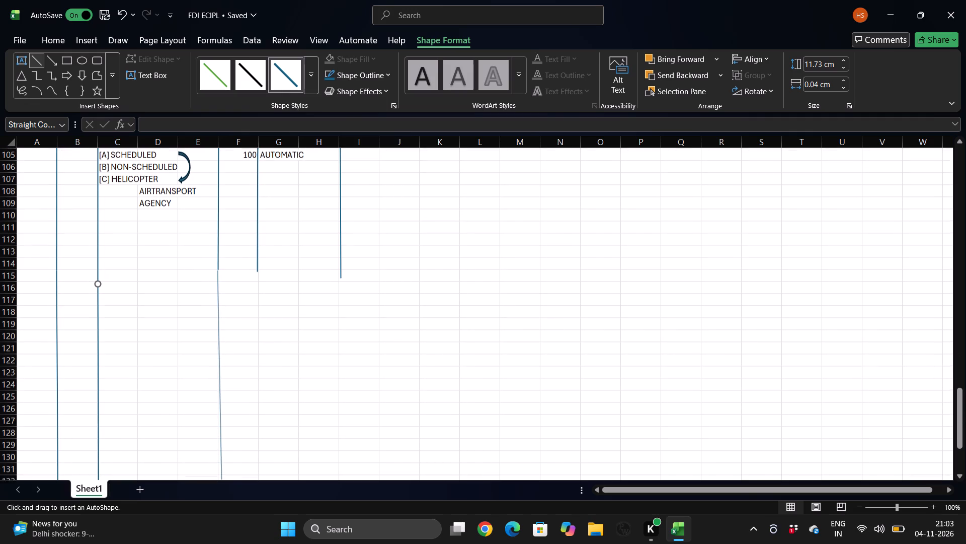
drag(221, 479, 218, 489)
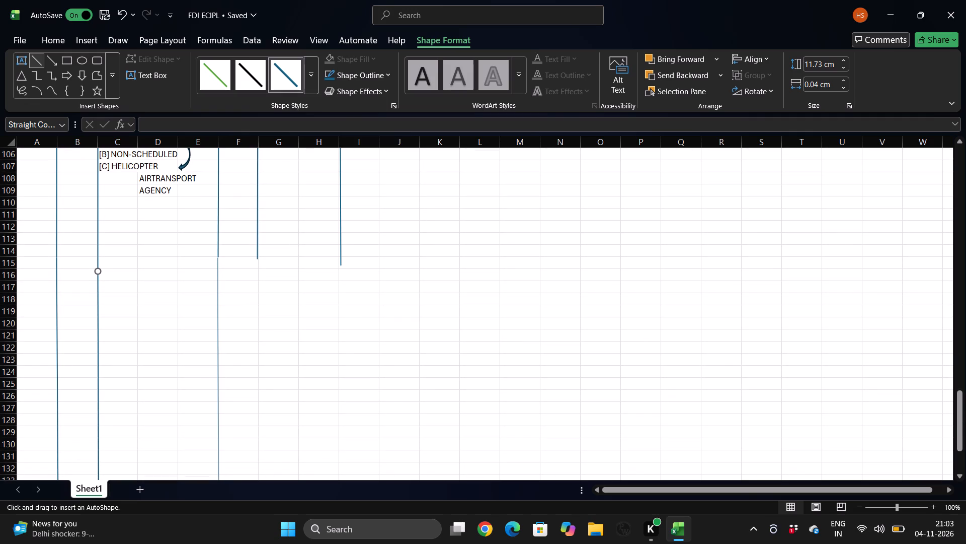
drag(218, 489, 218, 491)
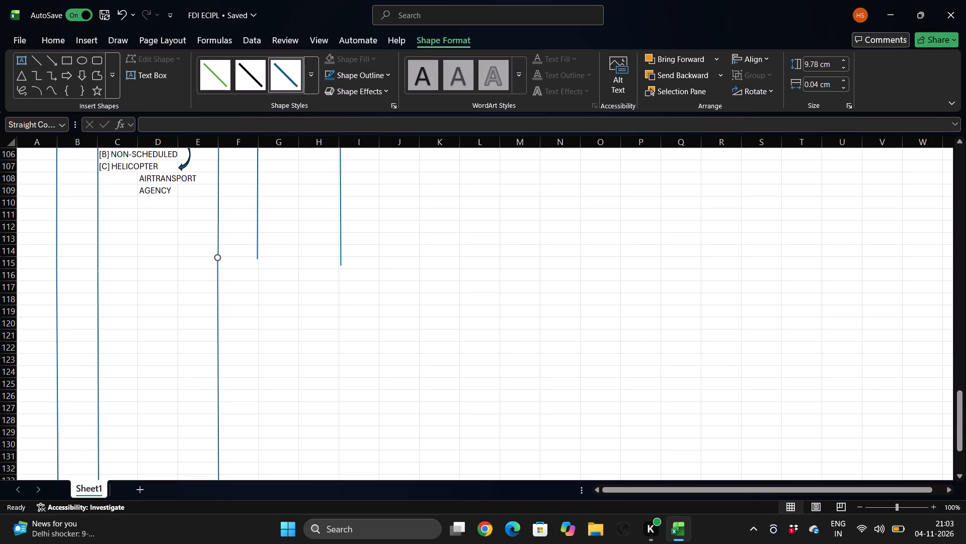
Draw a vertical line about 10.35 cm long from row 114 to row 135, extending the existing line between columns F and G.
click(42, 63)
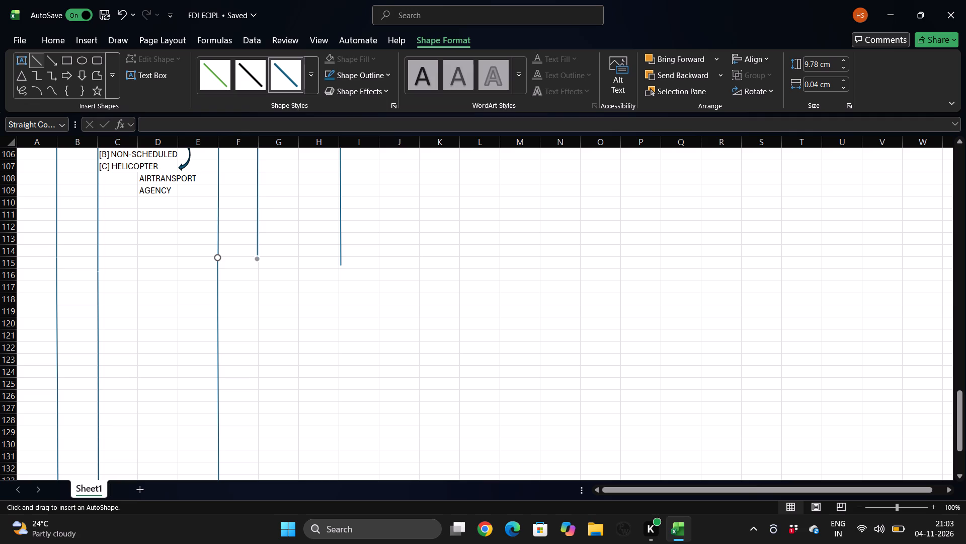
drag(258, 258, 261, 416)
drag(261, 416, 259, 480)
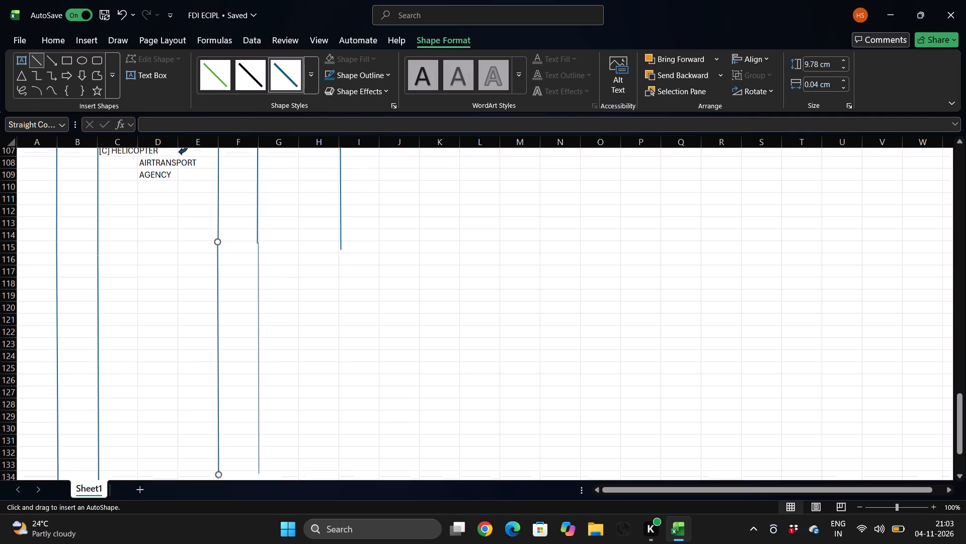
drag(259, 480, 259, 480)
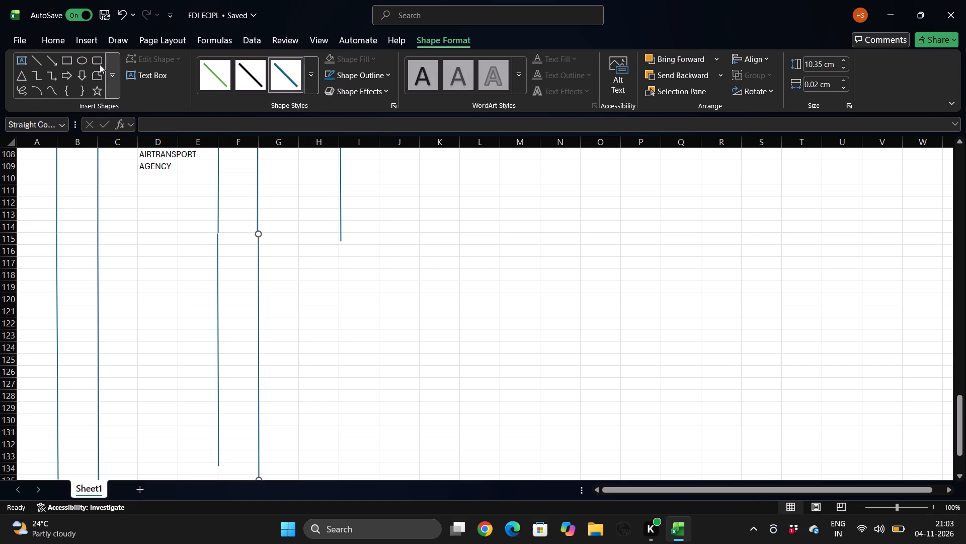
Draw a vertical line about 13.6 cm long downward from row 115, extending the existing line between columns H and I.
click(38, 61)
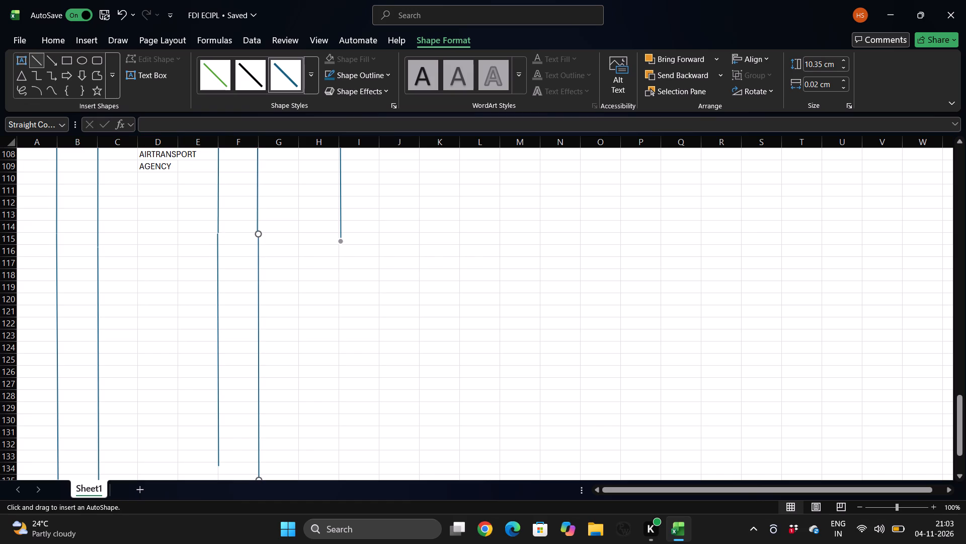
drag(341, 242, 347, 370)
drag(347, 370, 343, 468)
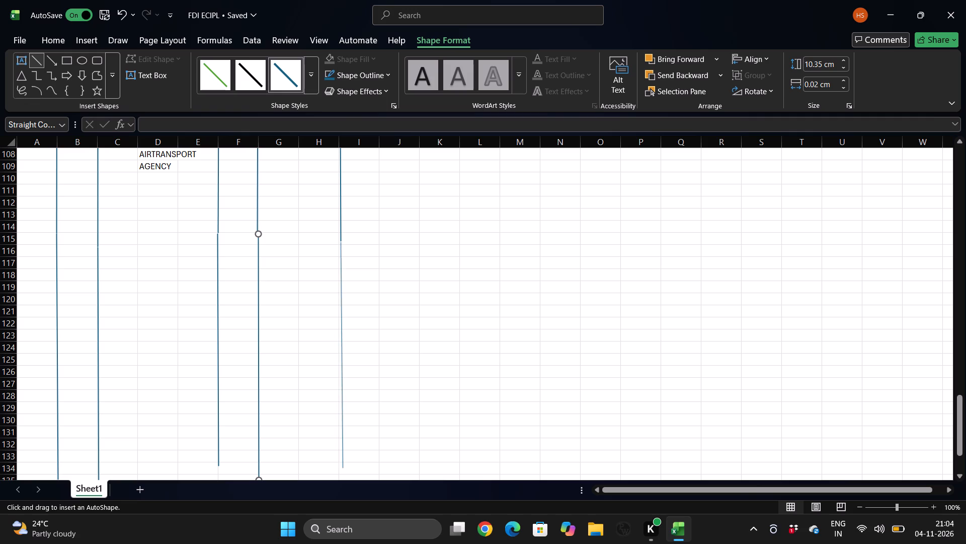
drag(343, 468, 337, 480)
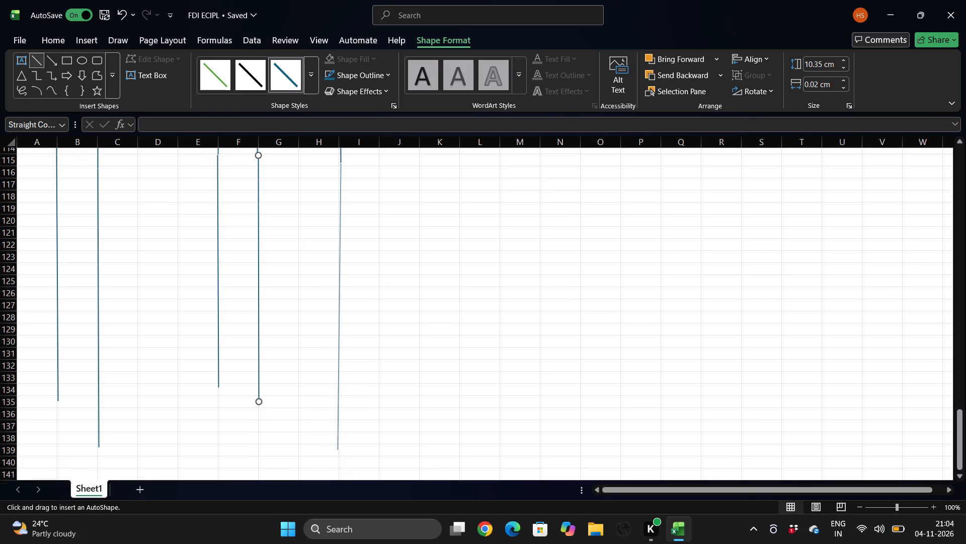
drag(337, 480, 339, 482)
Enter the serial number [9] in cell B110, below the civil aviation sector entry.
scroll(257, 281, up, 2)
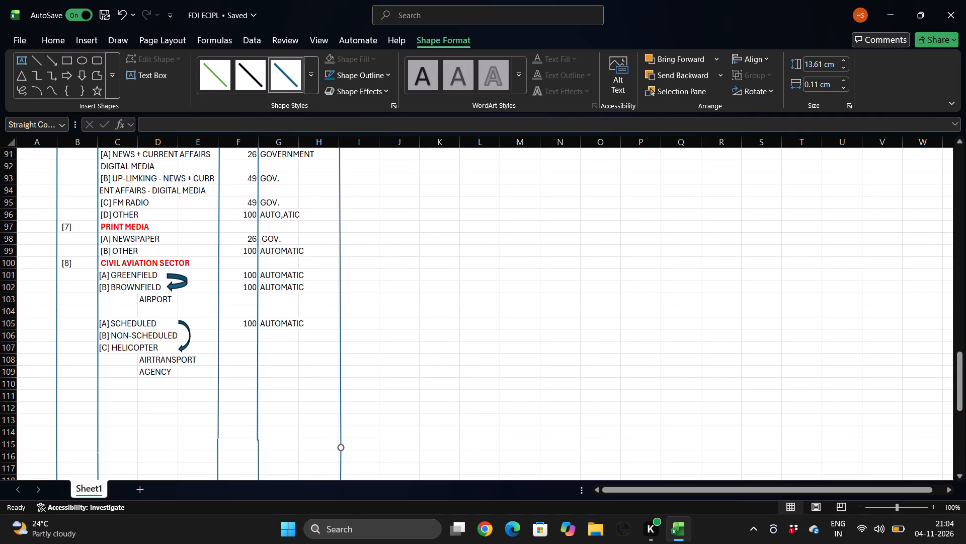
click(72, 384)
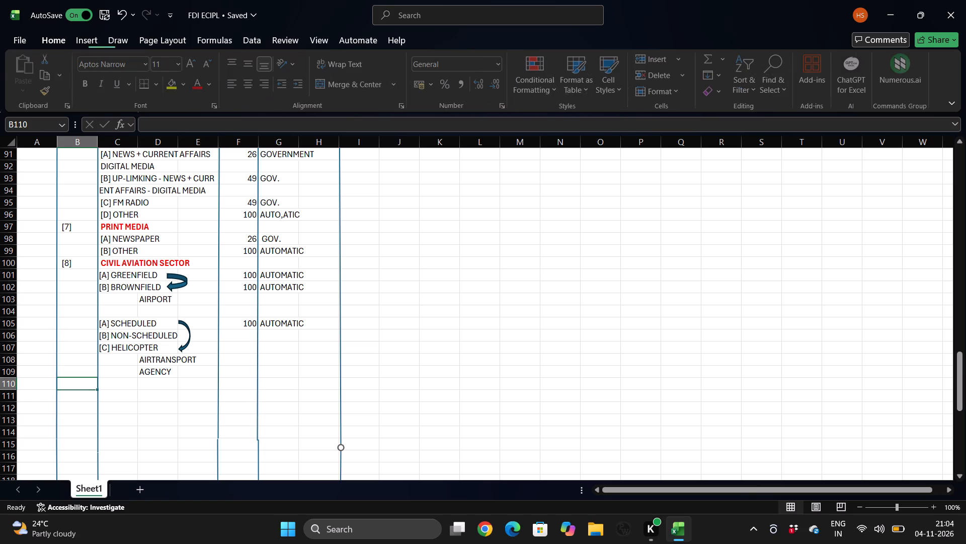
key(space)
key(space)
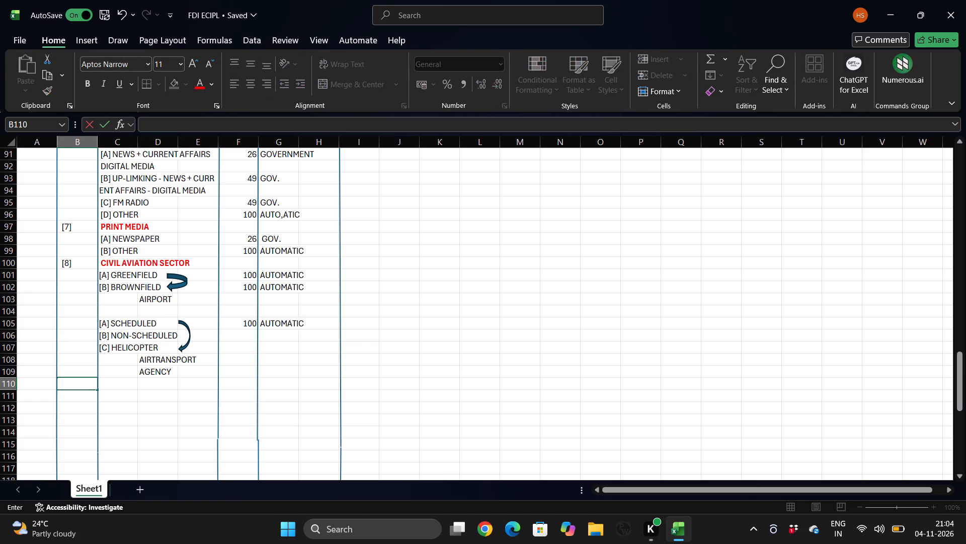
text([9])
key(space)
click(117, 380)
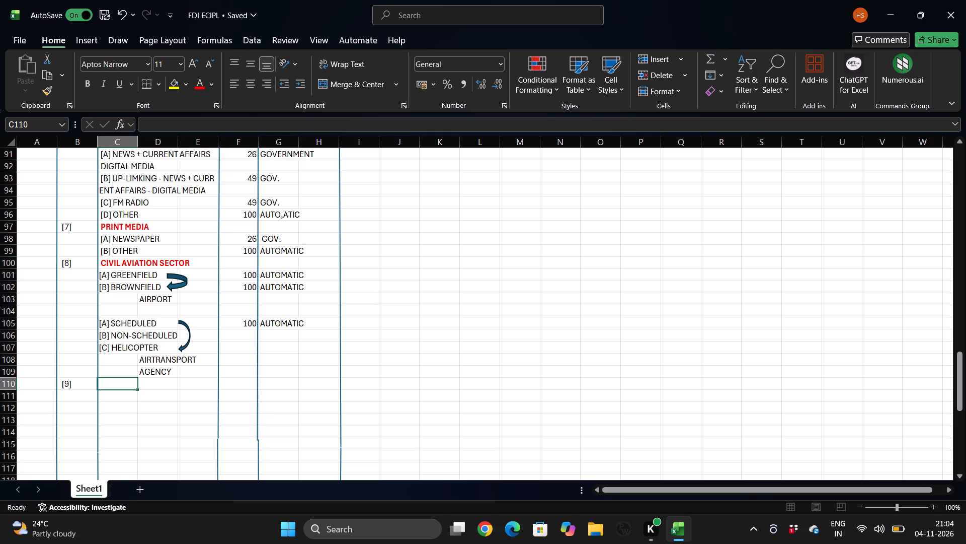
Clear the serial number [9] from cell B110.
click(76, 383)
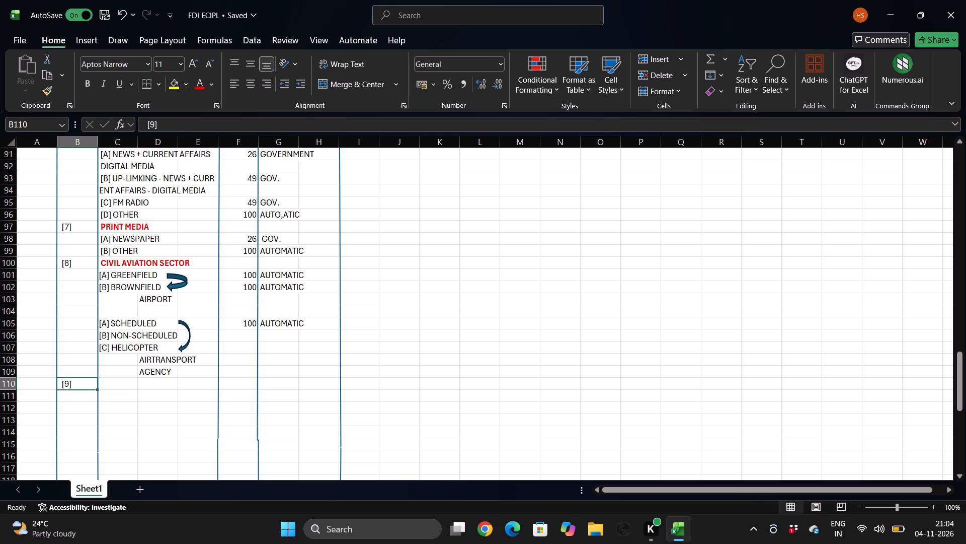
key(BackSpace)
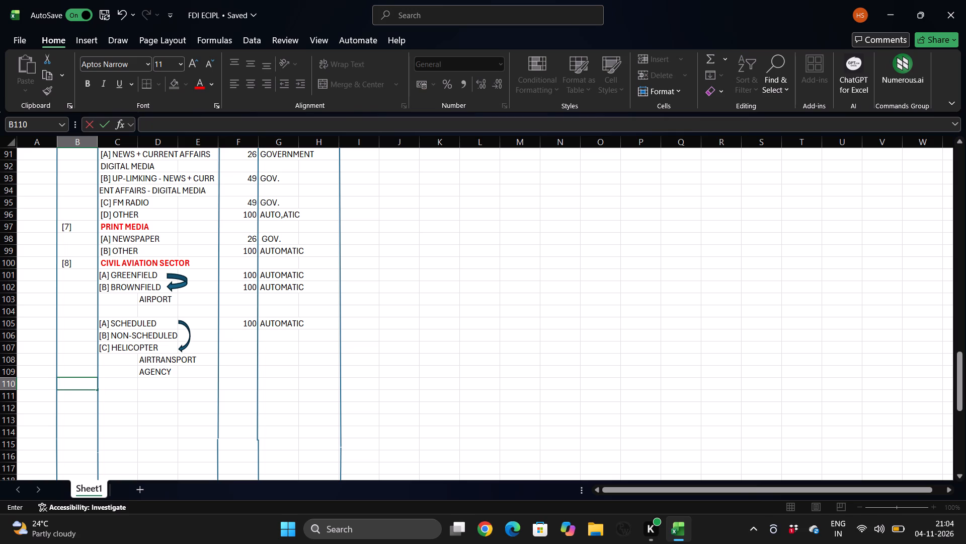
Enter the civil aviation sub-item "[D] CONSTRUCTION" in capitals in cell C110.
click(109, 383)
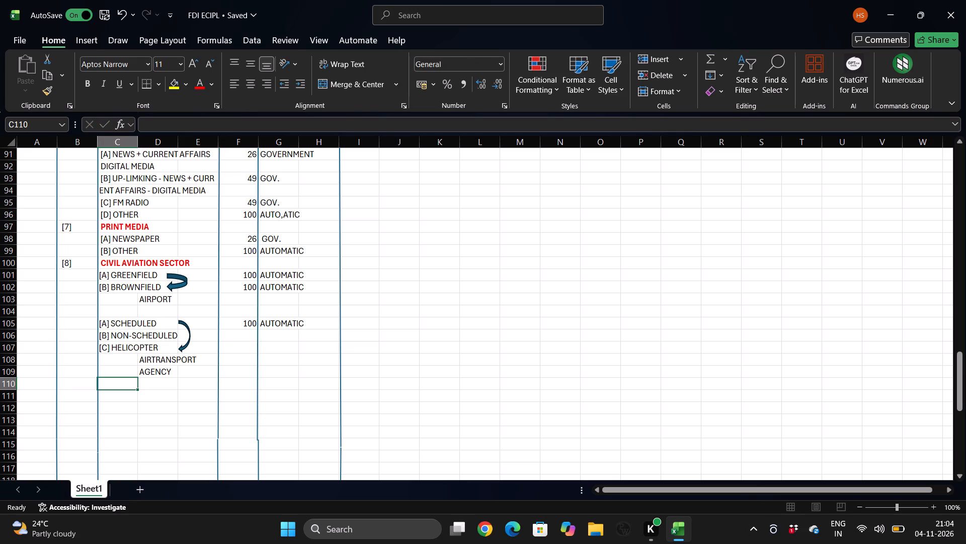
key(bracketright)
key(BackSpace)
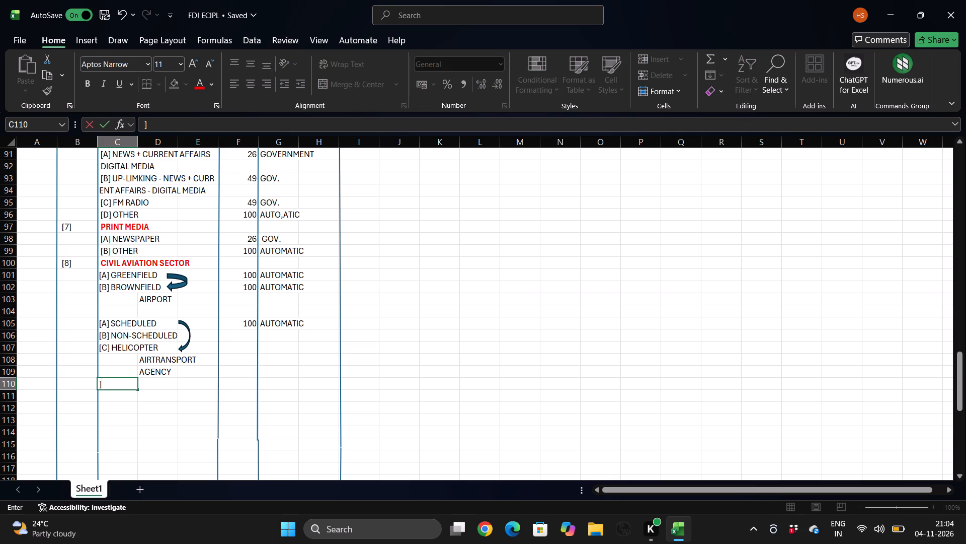
text([d])
key(space)
key(BackSpace)
key(BackSpace)
key(BackSpace)
key(d)
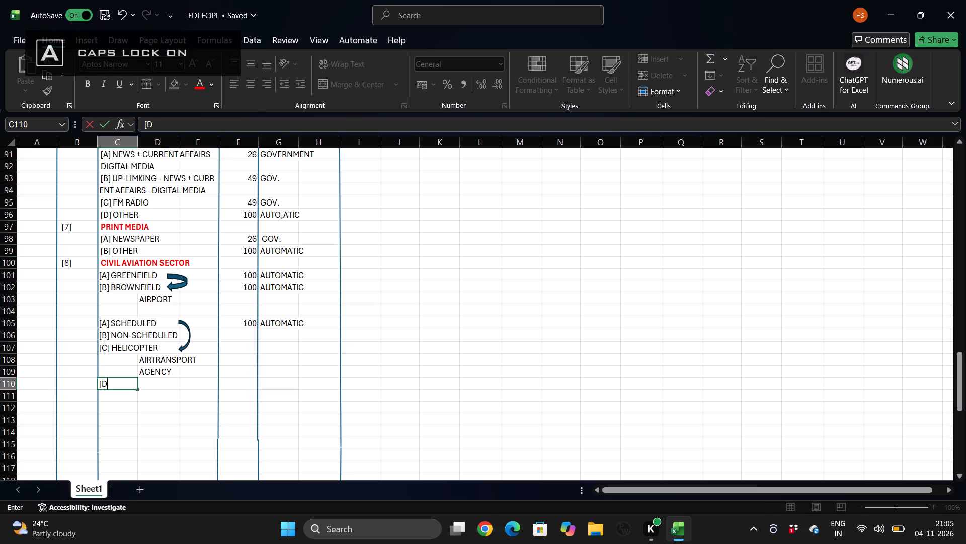
text(])
key(space)
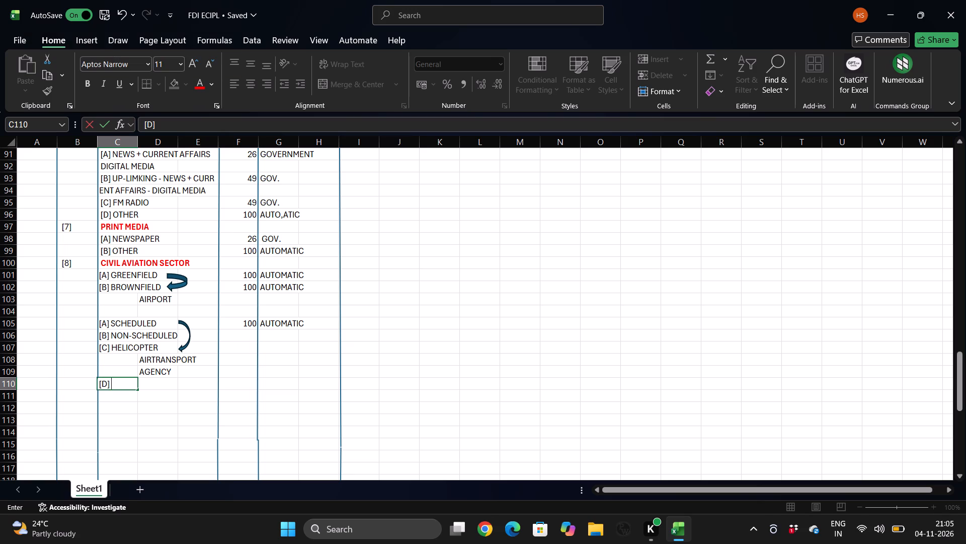
text(con)
text(struction)
key(space)
key(BackSpace)
key(BackSpace)
key(BackSpace)
key(BackSpace)
key(BackSpace)
key(BackSpace)
key(BackSpace)
key(BackSpace)
key(BackSpace)
key(BackSpace)
key(BackSpace)
key(BackSpace)
key(BackSpace)
key(BackSpace)
key(BackSpace)
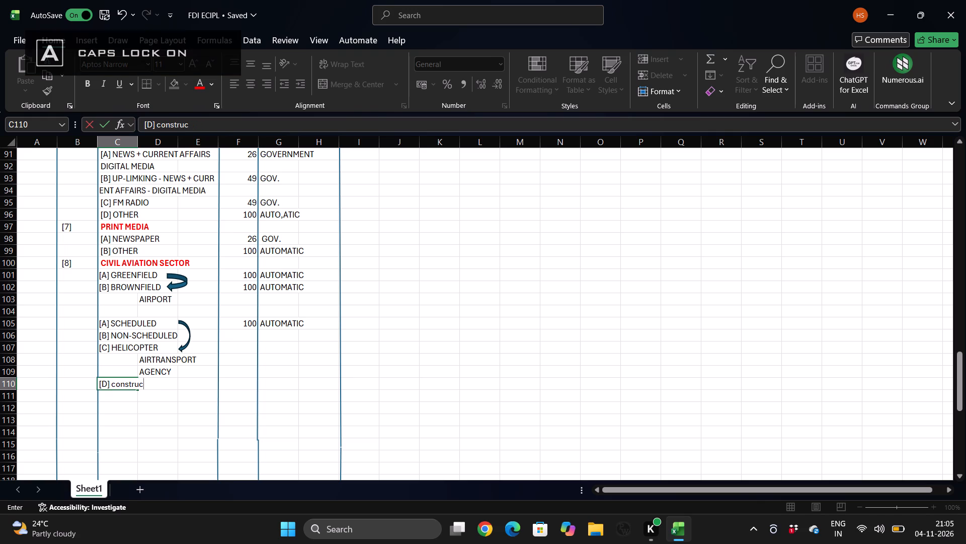
text(] CONSTRUCTION)
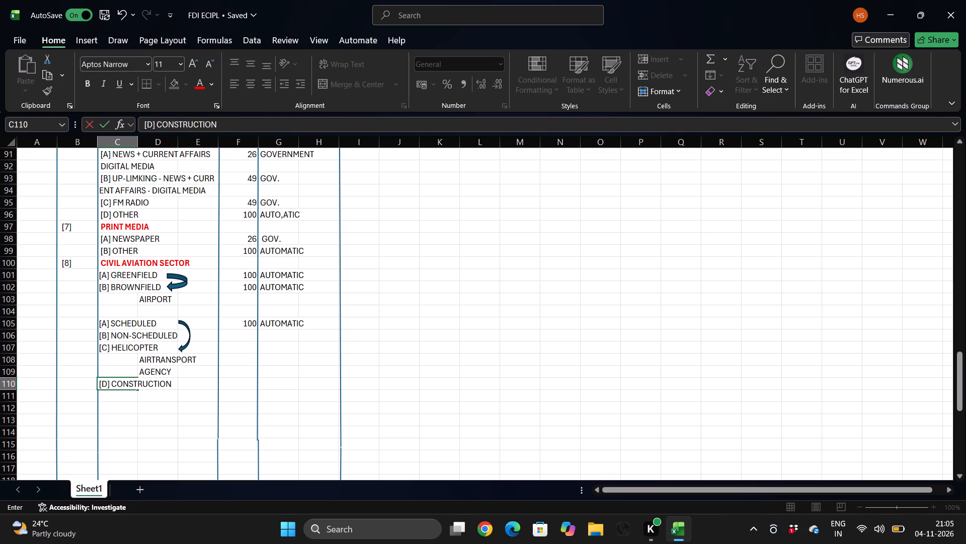
Fill in the construction row with 100 in cell F110 and AUTOMATIC in cell G110.
click(229, 384)
text(100)
key(space)
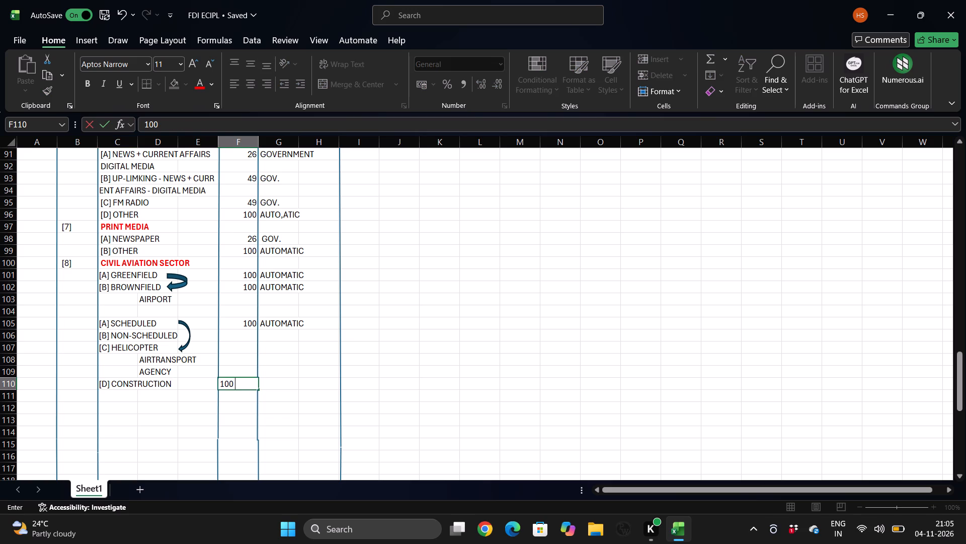
click(284, 385)
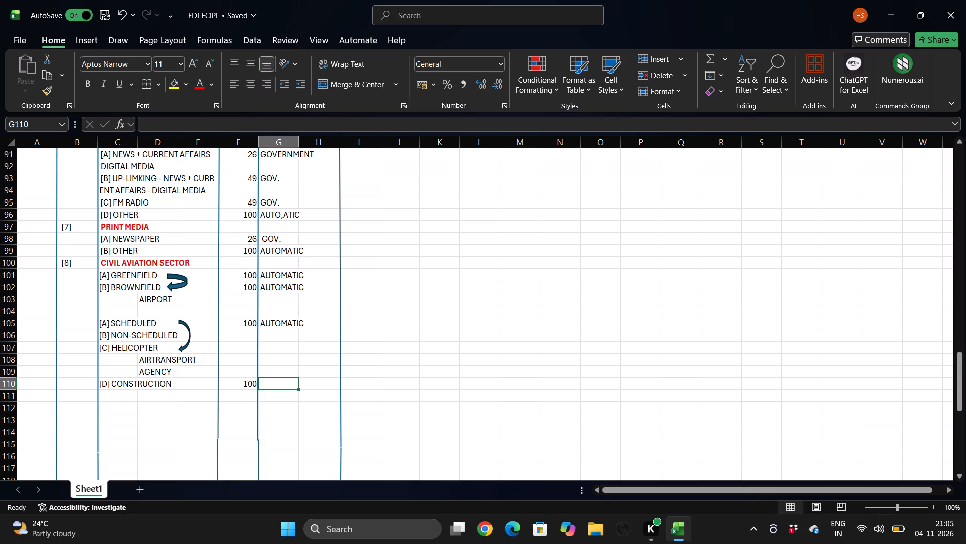
key(shift+quotedbl)
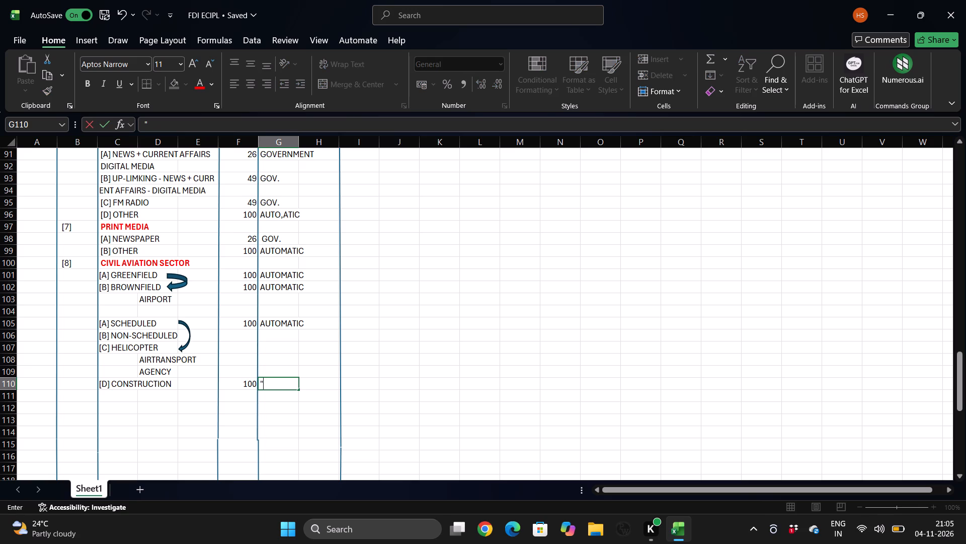
click(231, 387)
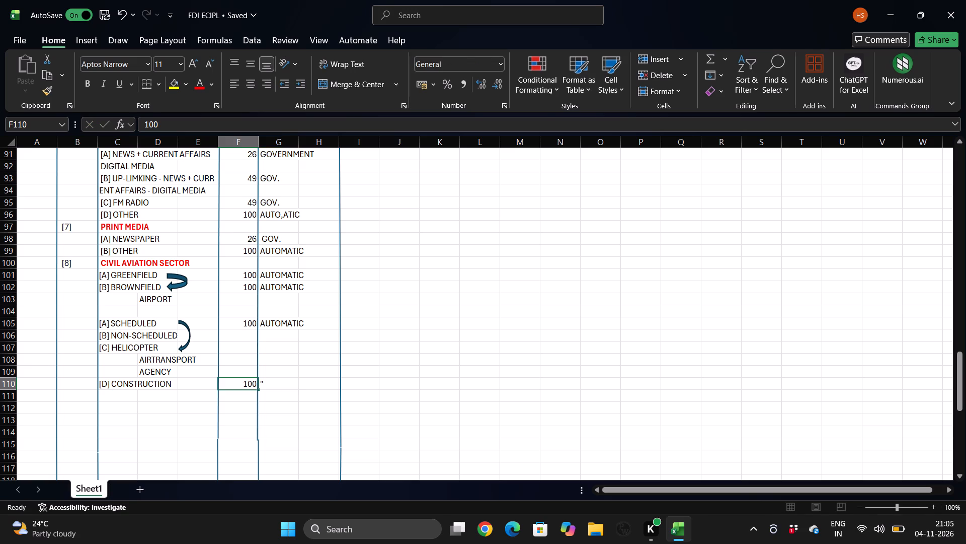
click(277, 384)
key(BackSpace)
key(BackSpace)
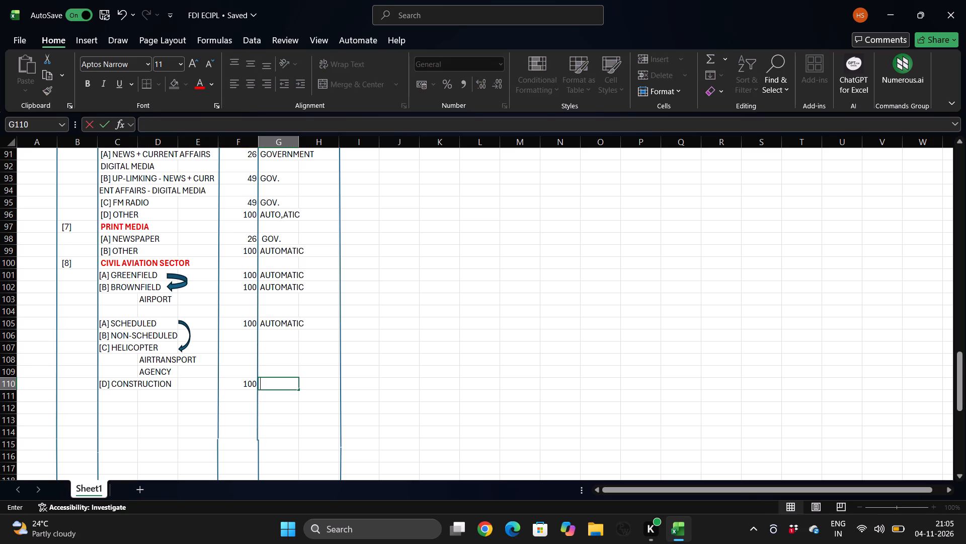
text(AUTOMATIC)
key(space)
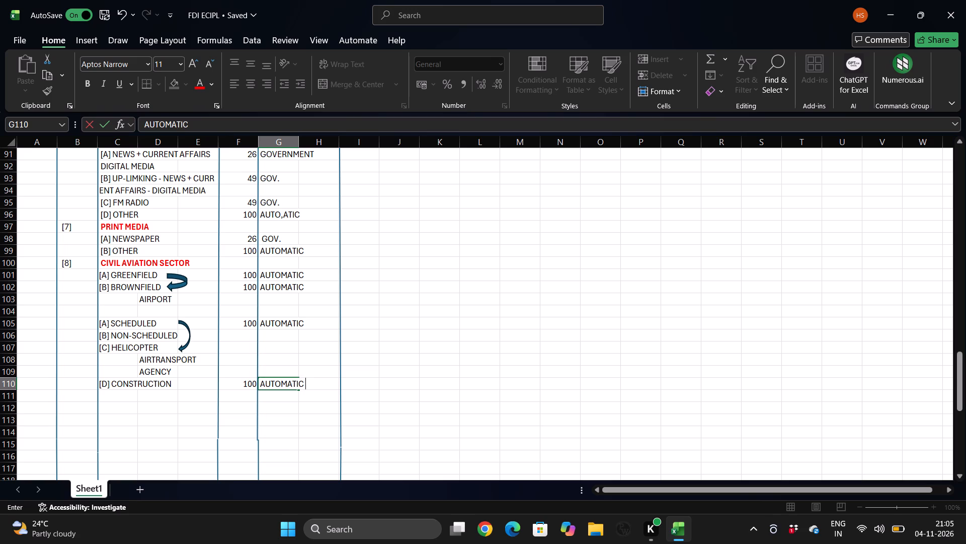
Enter the indented serial number [9] in cell B111, on the row below the construction sub-item.
click(75, 398)
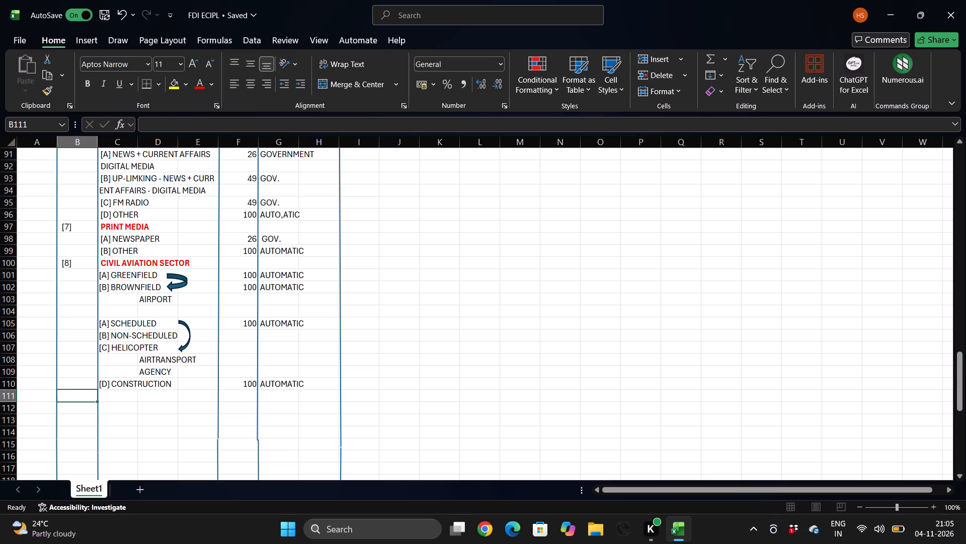
key(space)
key(space)
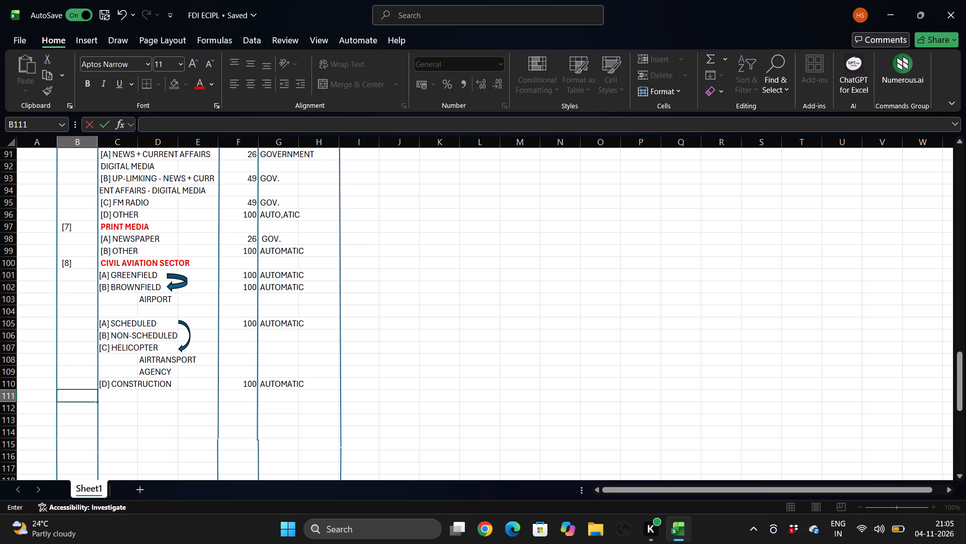
text([)
key(9)
text(]N)
key(BackSpace)
key(space)
Enter the sector name "CONSRUCTION DEVELOPMENT" in cell C111, beside serial number [9].
click(111, 395)
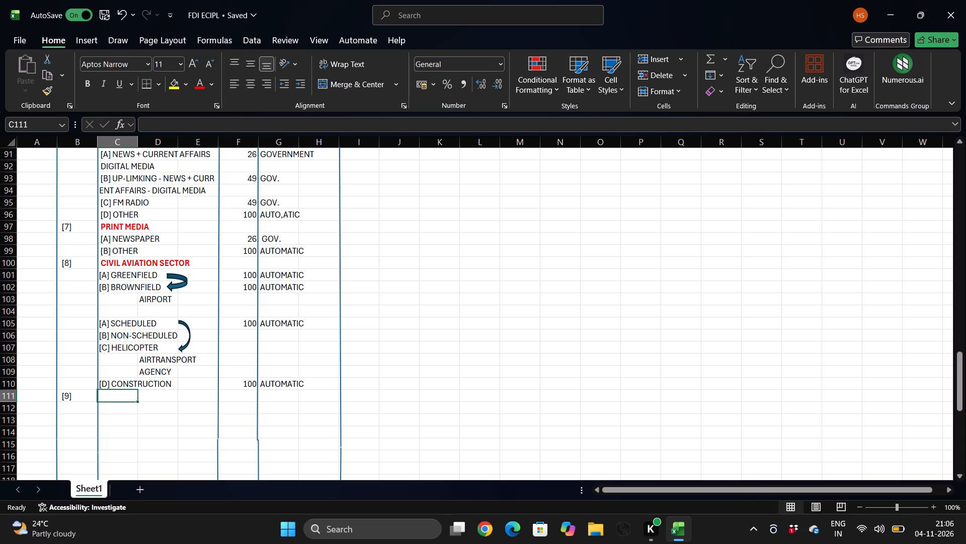
text(CO)
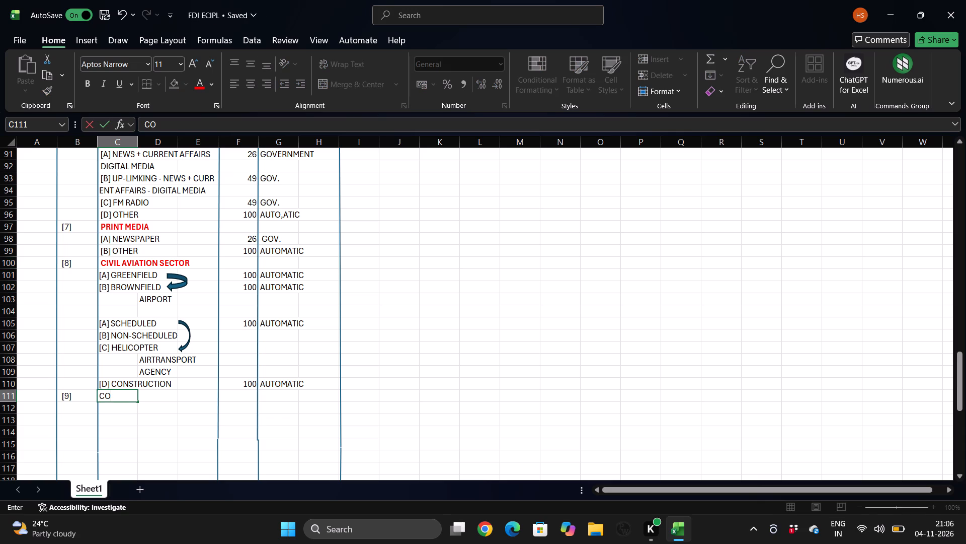
text(NSRU)
key(c)
text(TION)
key(space)
text(DE)
text(VE)
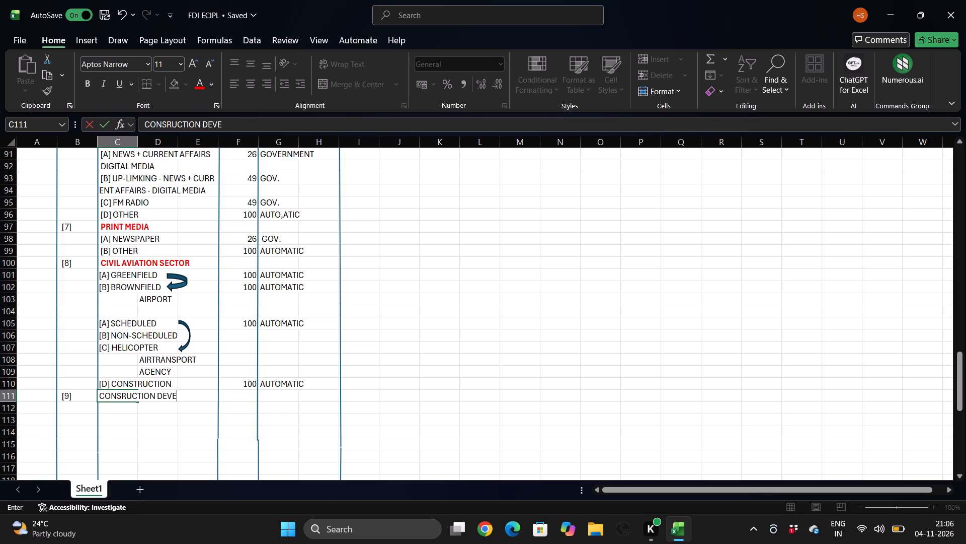
text(LOPMENT)
key(space)
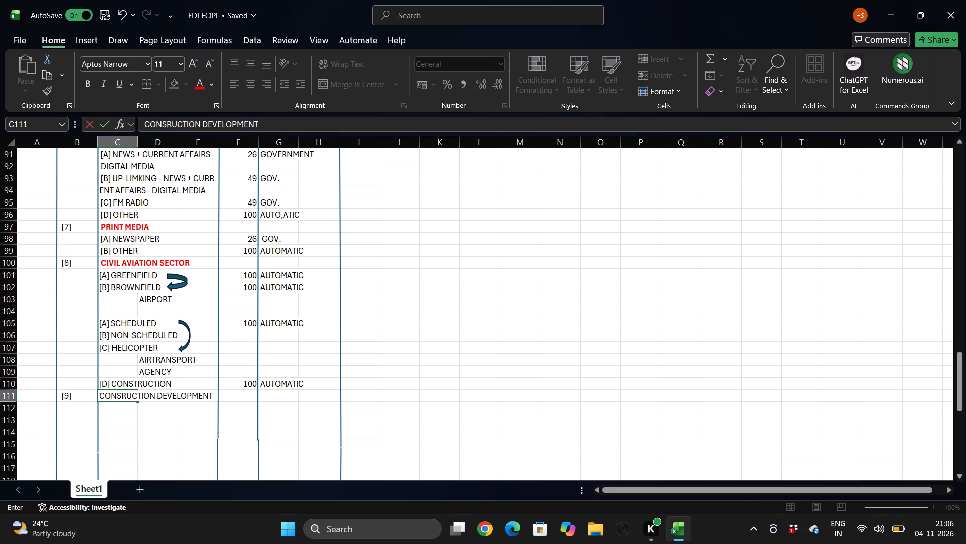
Enter "TOWNSHIP , HOUSING ," in cell C112, below the construction development sector name.
click(112, 406)
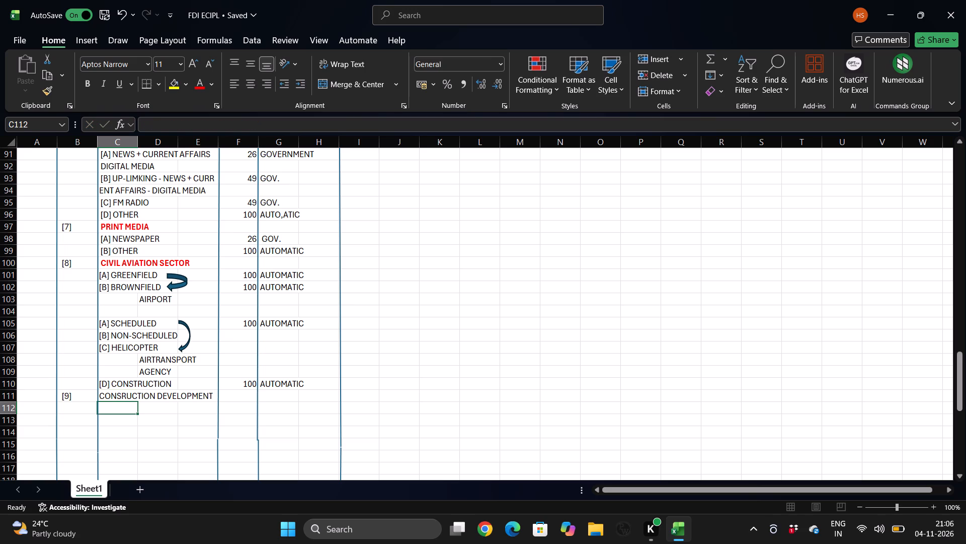
text(TOWNSHIP)
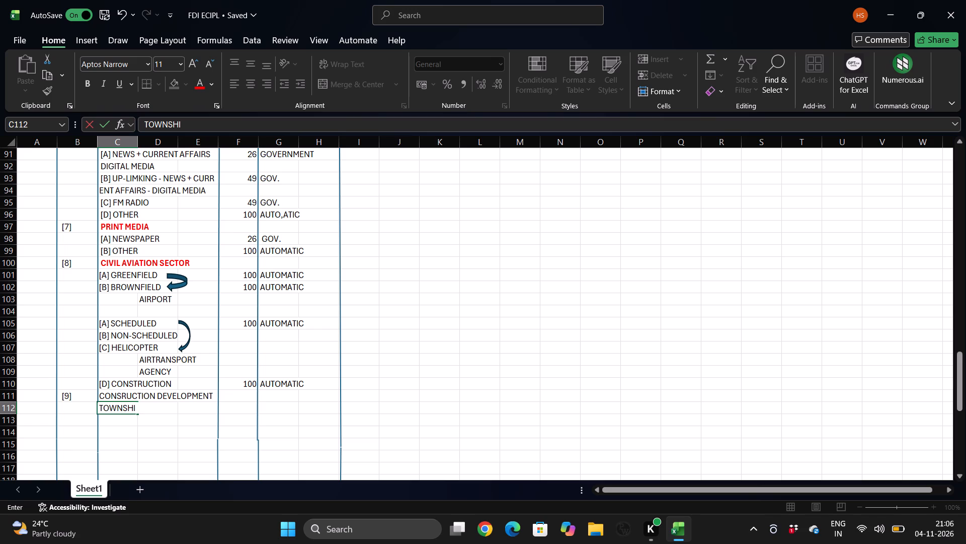
key(space)
text(,)
key(space)
text(HOUSING)
key(space)
text(,)
key(space)
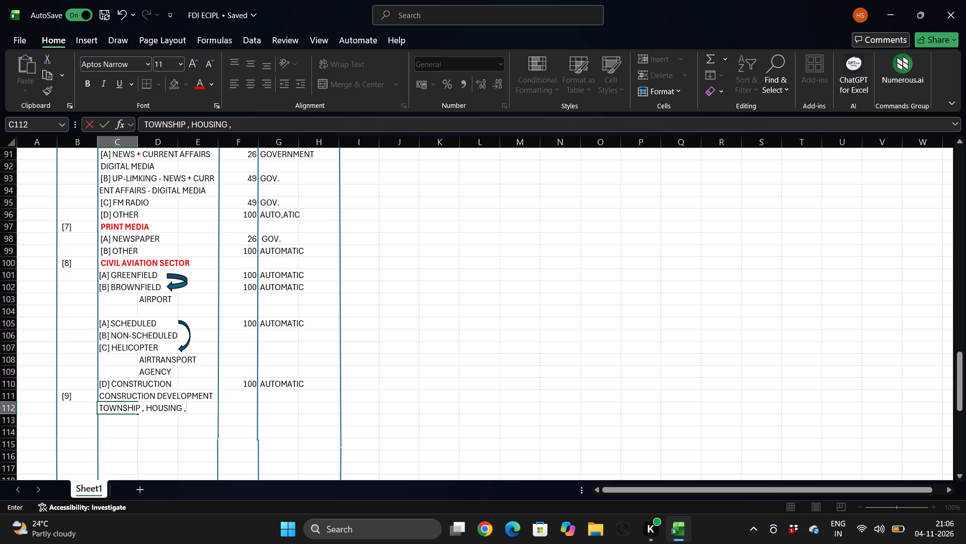
click(114, 420)
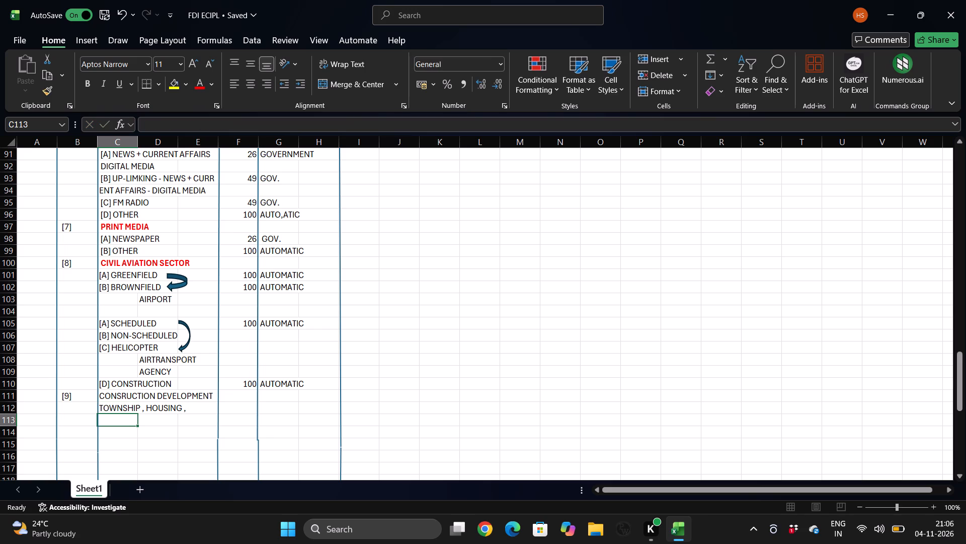
Enter "INFRASTRUCTURE" in cell C113, below the township and housing line.
text(IN)
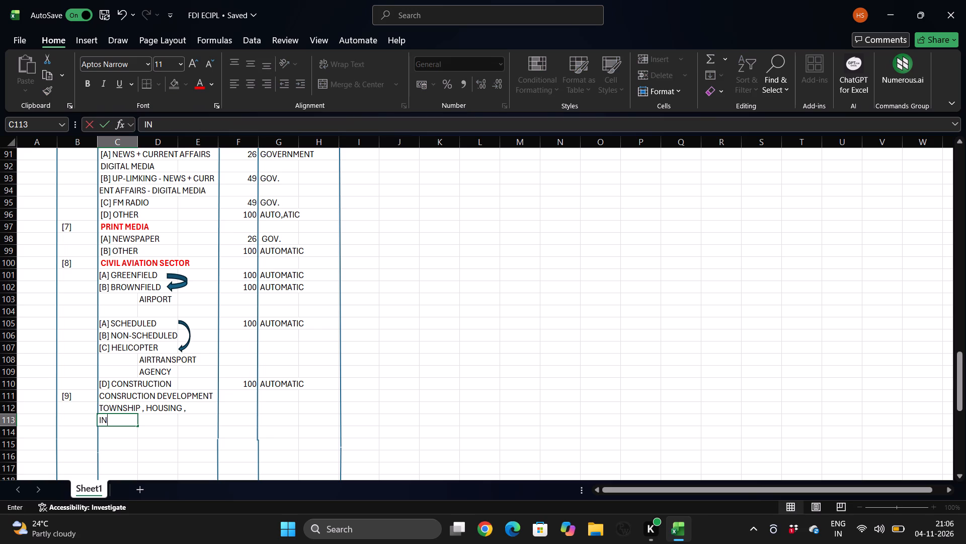
text(FRAS)
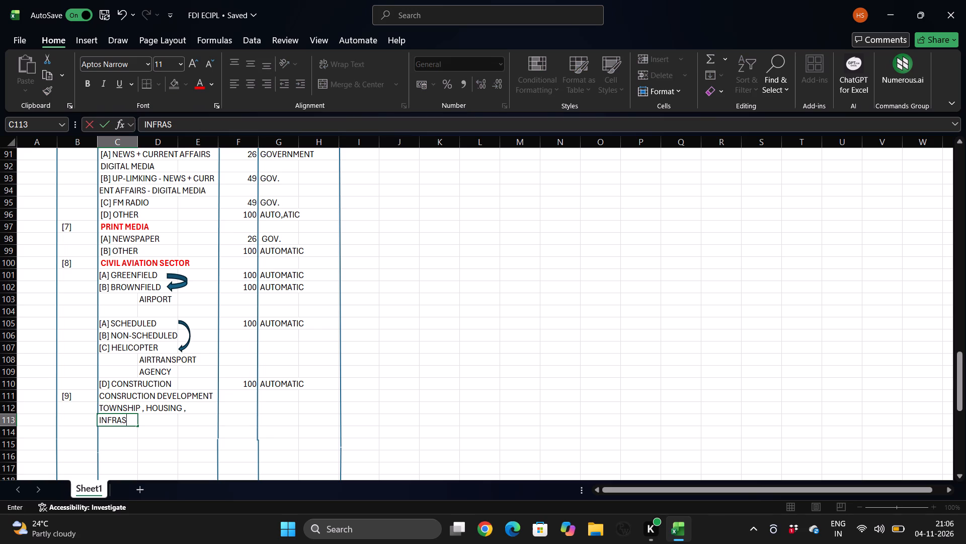
text(TRUCTURE)
key(space)
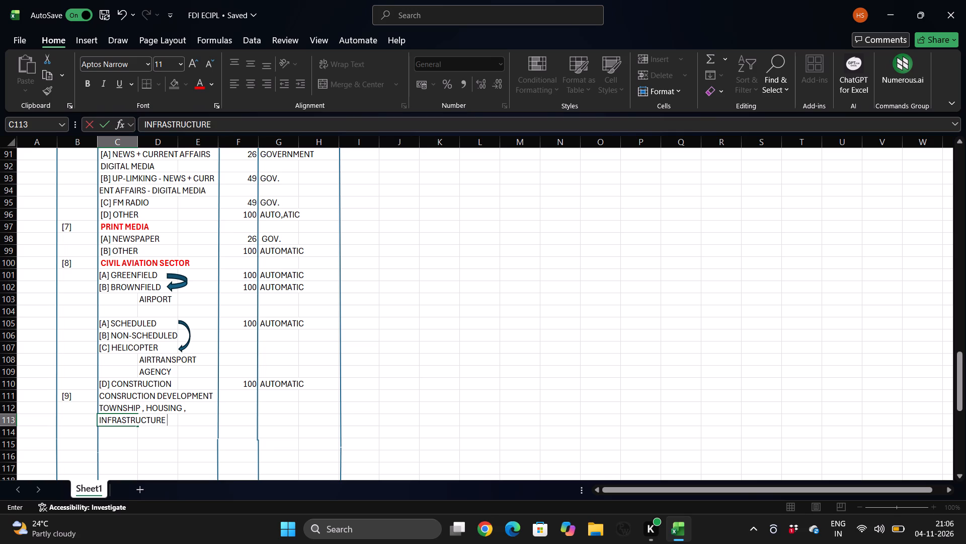
Fill in the township and housing row with 100 in cell F112 and an indented ditto mark (") in cell G112.
click(235, 409)
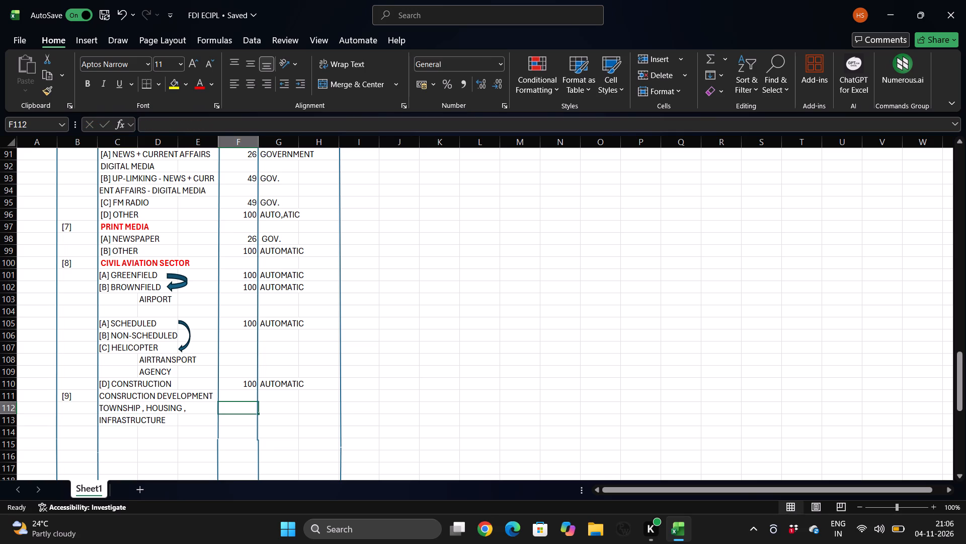
key(1)
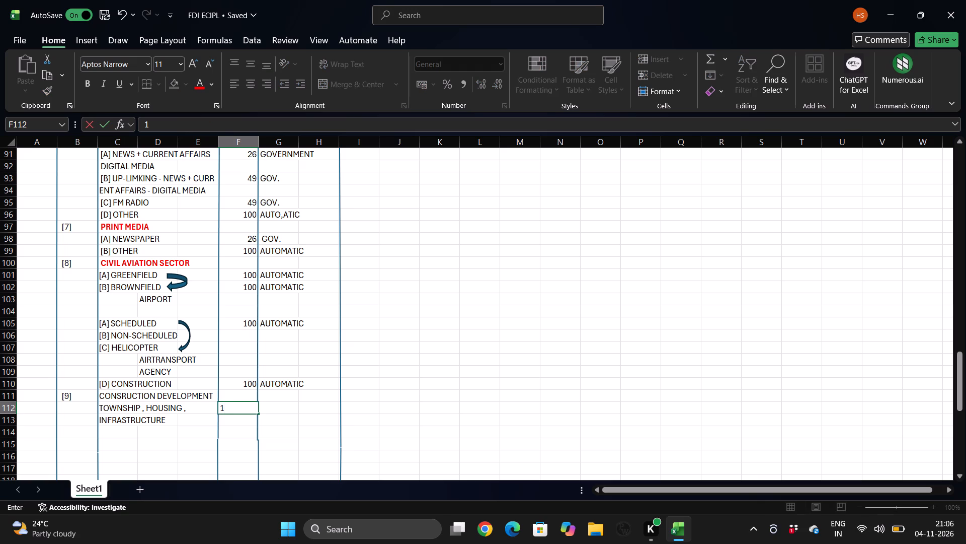
text(00)
click(291, 410)
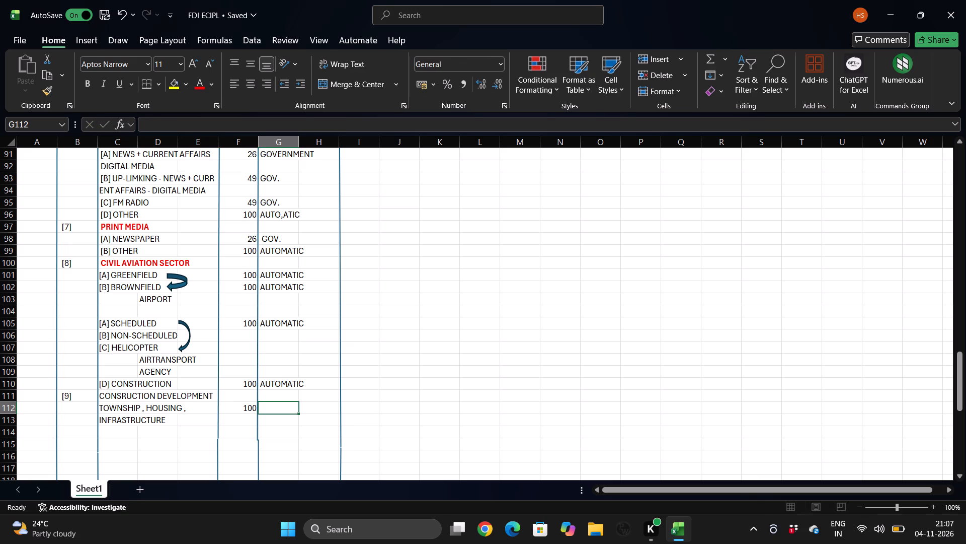
key(space)
key(space)
key(space)
key(space)
key(space)
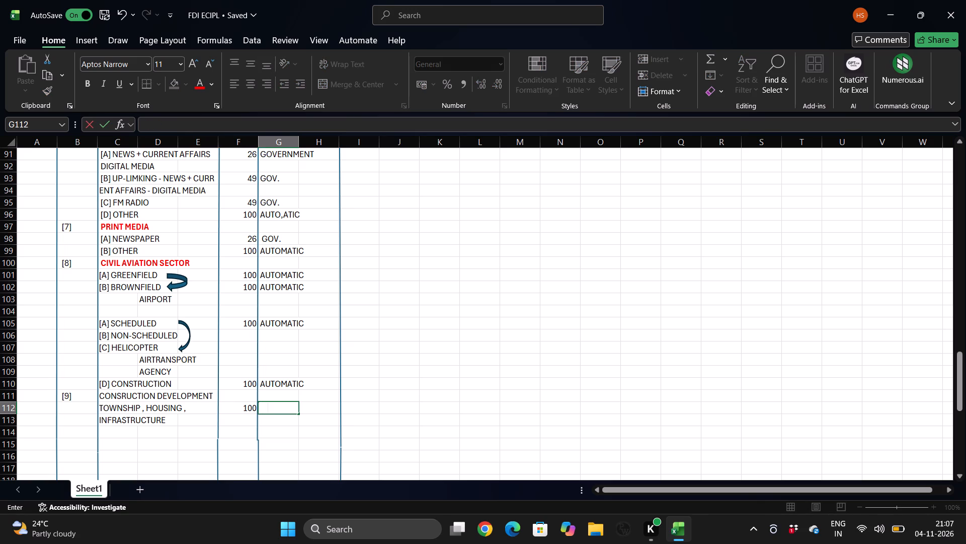
key(shift+quotedbl)
Add the next sector entry on row 114, with the indented serial number [10] in B114 and "INDUSTRIAL PARTS" in C114.
click(77, 436)
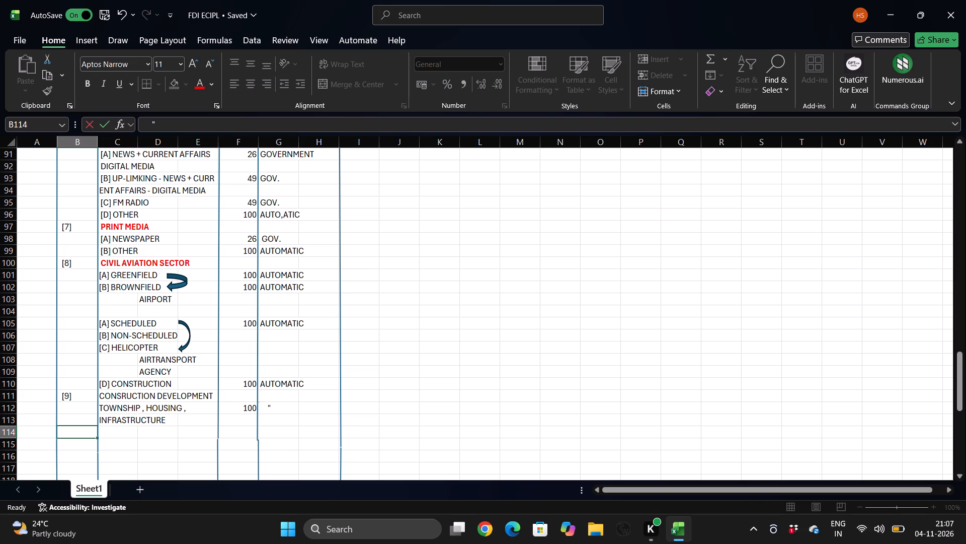
key(space)
key(space)
key(bracketleft)
key(1)
key(0)
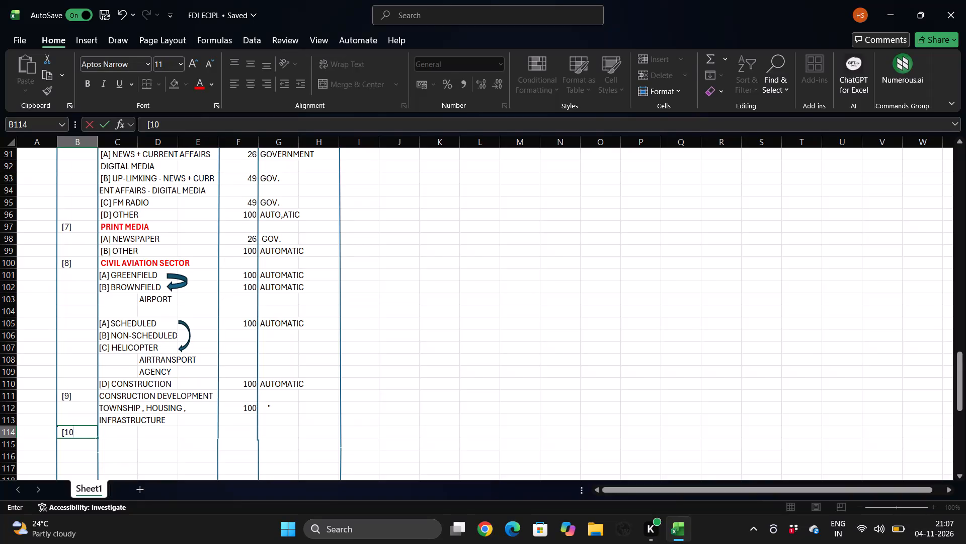
text(])
key(space)
click(107, 432)
text(INDUSTRIAL PARTS)
key(space)
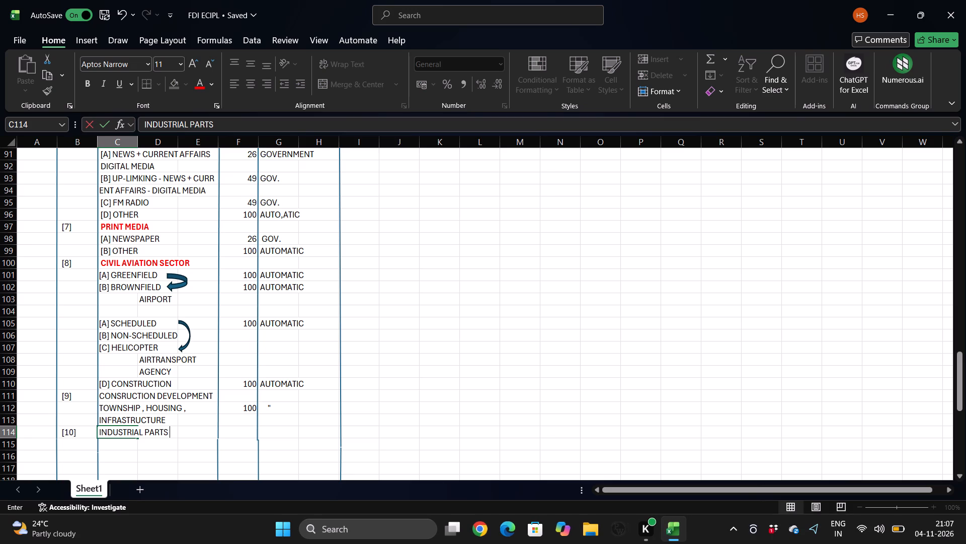
Fill in the industrial parts row with 100 in cell F114 and an indented ditto mark (") in cell G114.
click(229, 434)
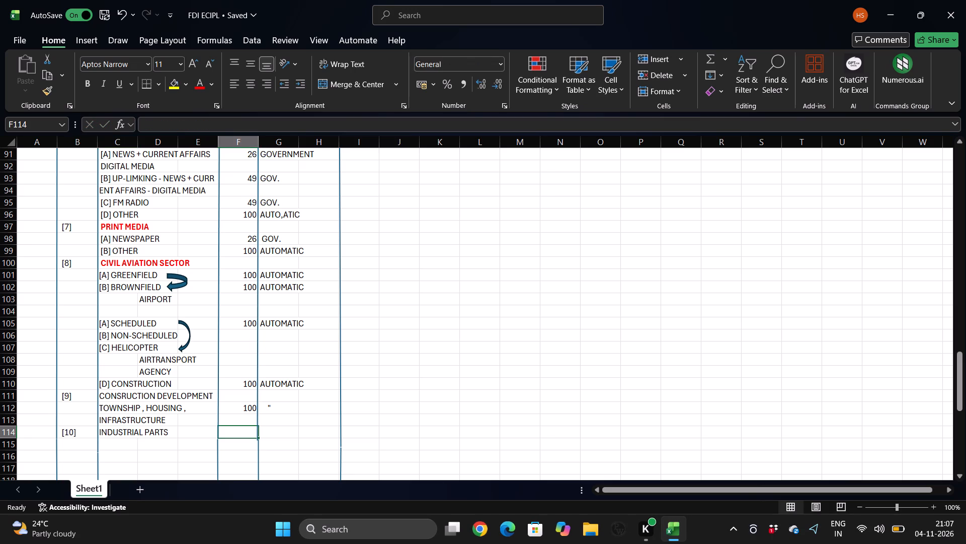
text(100)
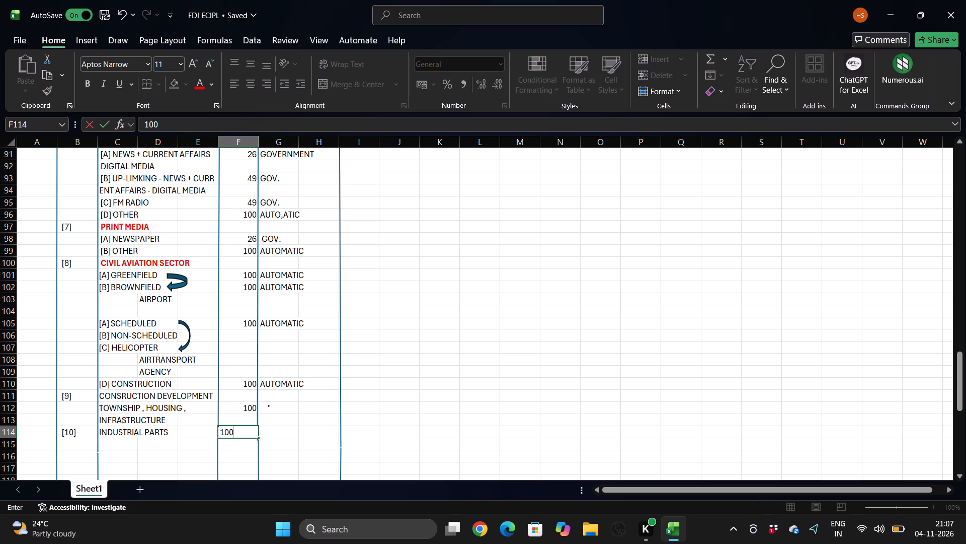
click(279, 436)
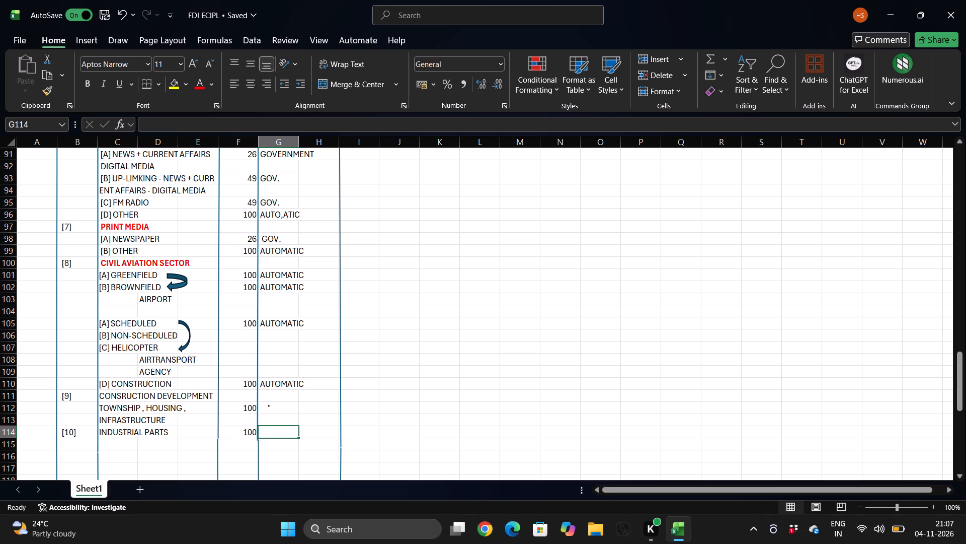
key(space)
key(space)
key(space)
key(space)
key(space)
key(space)
key(space)
key(space)
key(space)
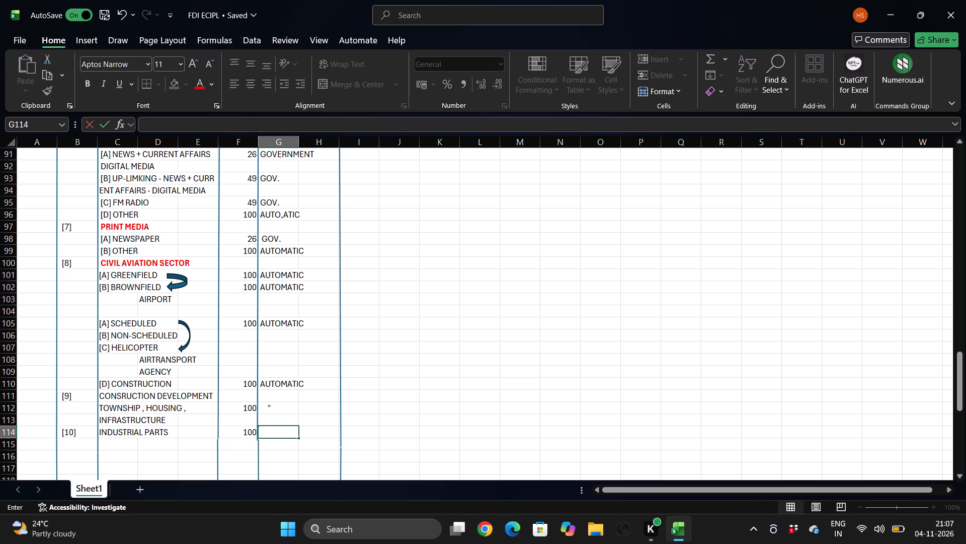
key(BackSpace)
key(BackSpace)
key(BackSpace)
key(shift+quotedbl)
Add the next sector entry on row 115, with the indented serial number [11] in B115 and "SATELLITE" in C115.
scroll(117, 437, down, 1)
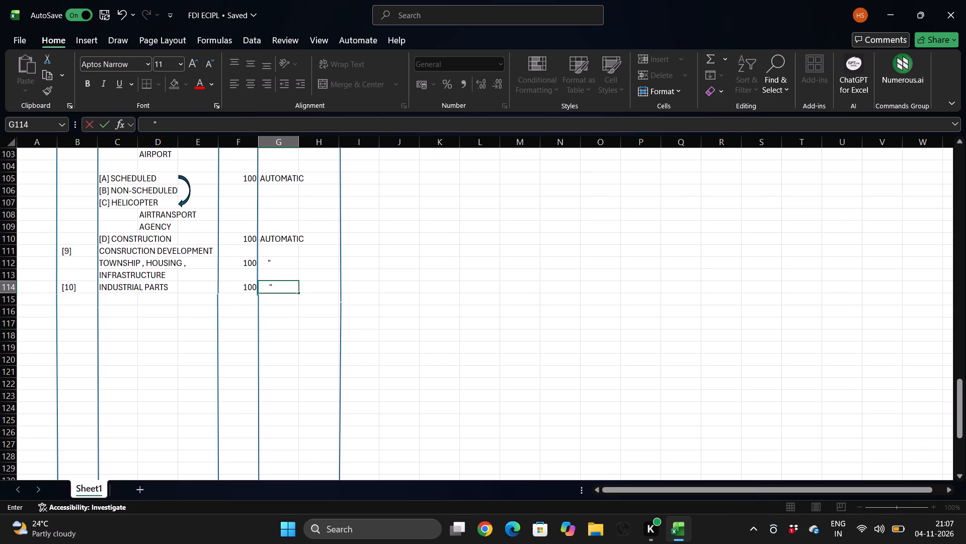
click(77, 300)
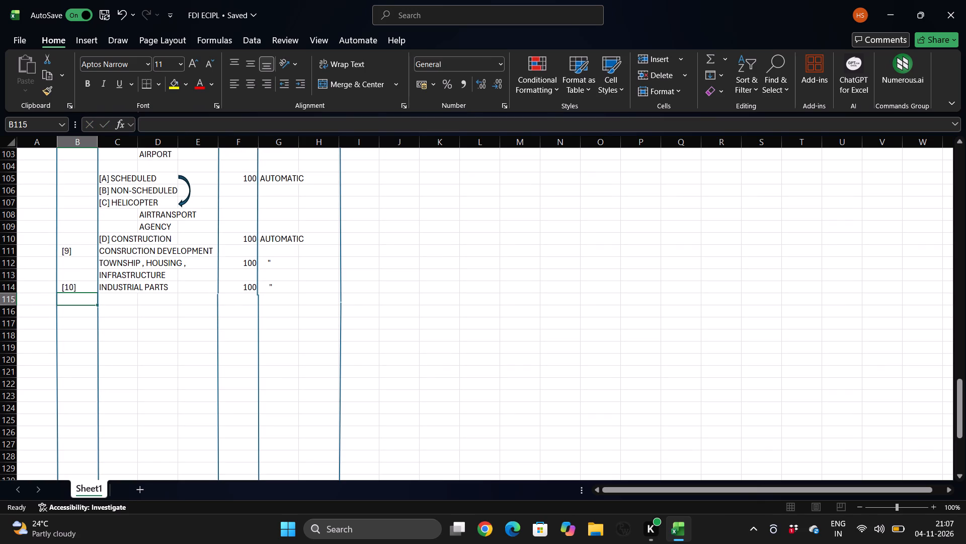
key(space)
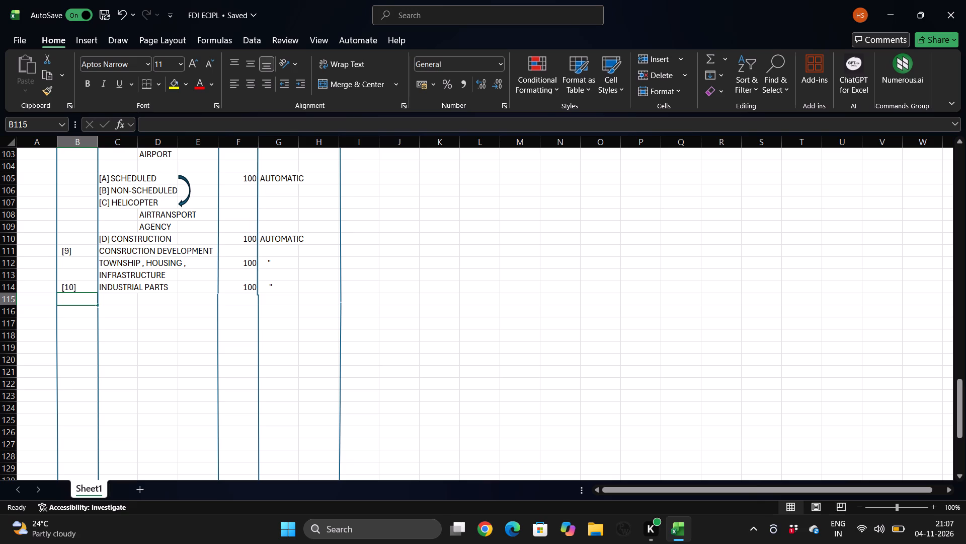
key(space)
key(bracketleft)
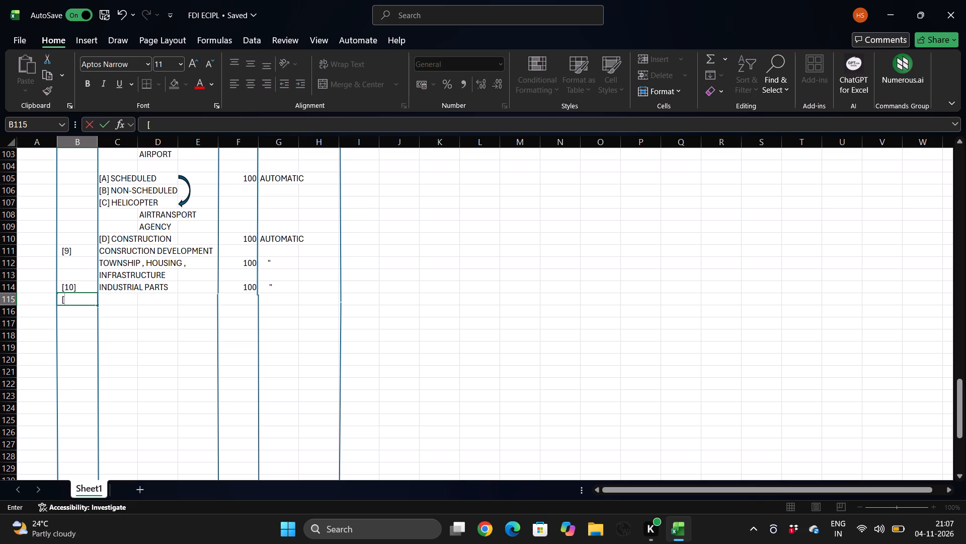
text(11)
text(])
key(space)
click(105, 304)
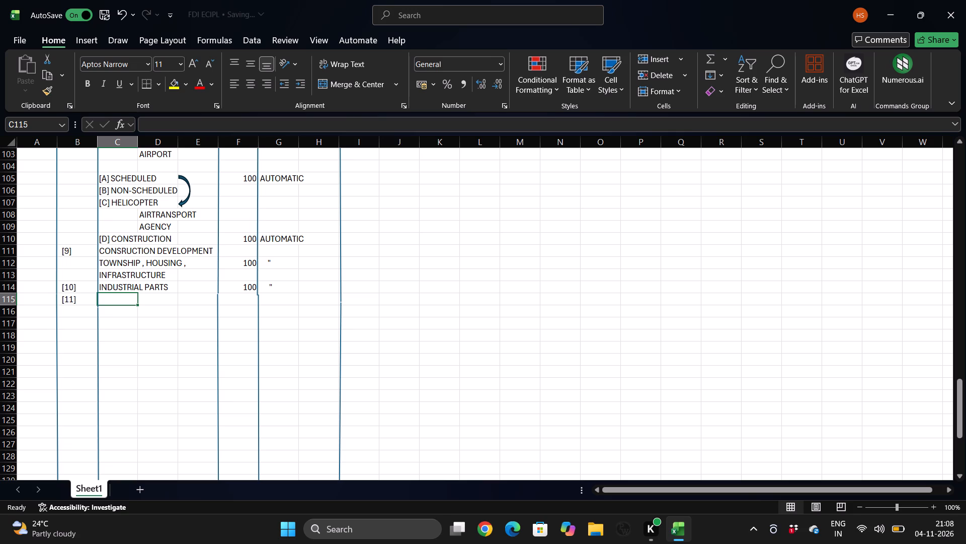
key(s)
text(ATELLITE)
key(space)
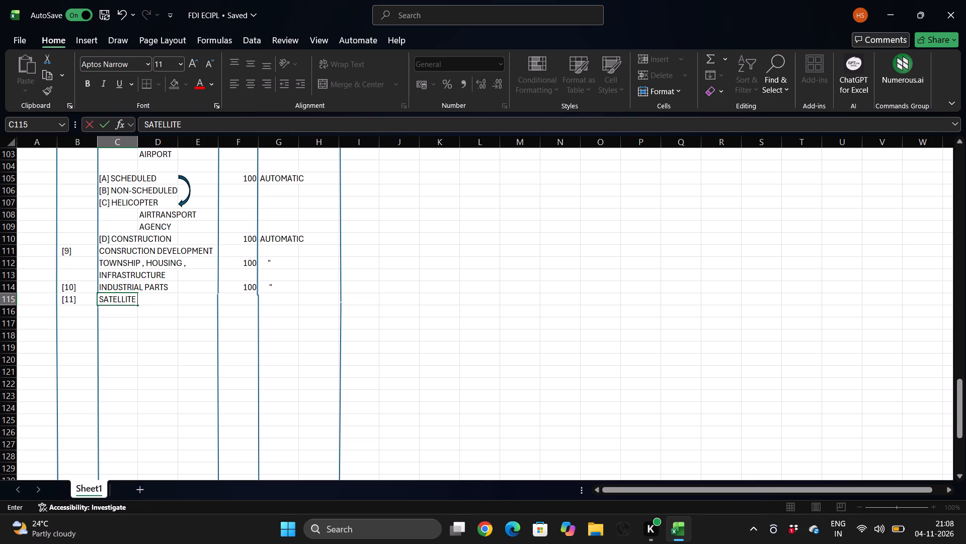
Add the sub-entry "CTEGORY I SATELLITES" in cell C116, below the satellite heading.
click(107, 314)
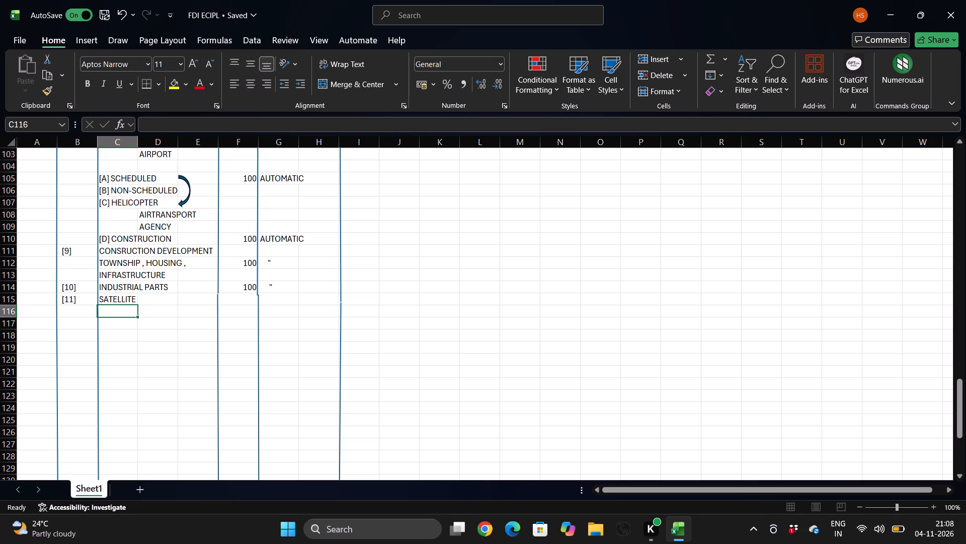
text(CTEGORY)
key(space)
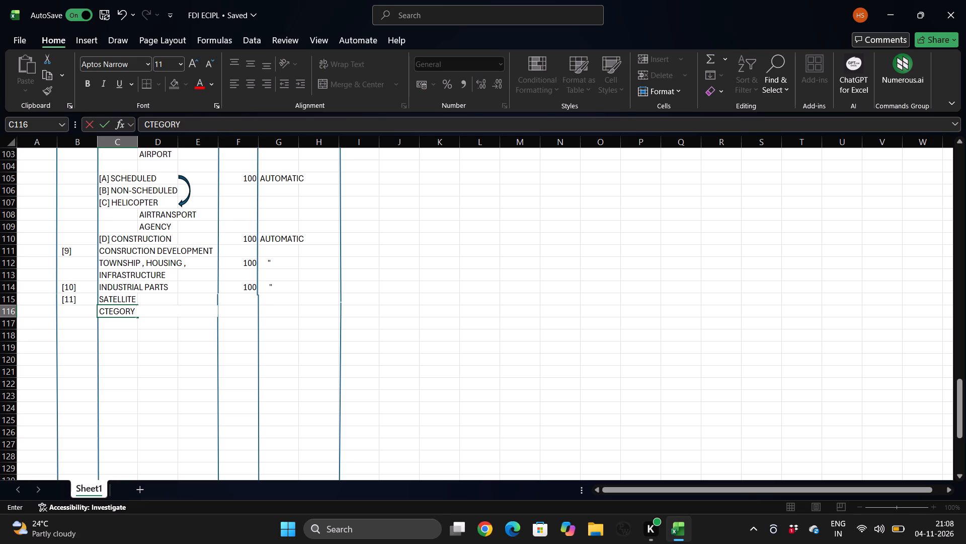
text(I)
key(space)
text(SATE)
text(LLIT)
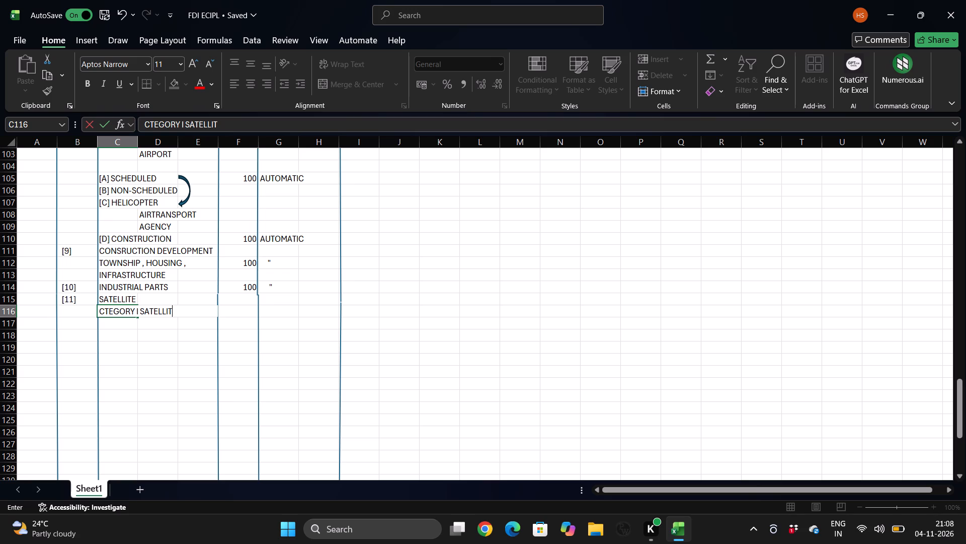
key(e)
key(s)
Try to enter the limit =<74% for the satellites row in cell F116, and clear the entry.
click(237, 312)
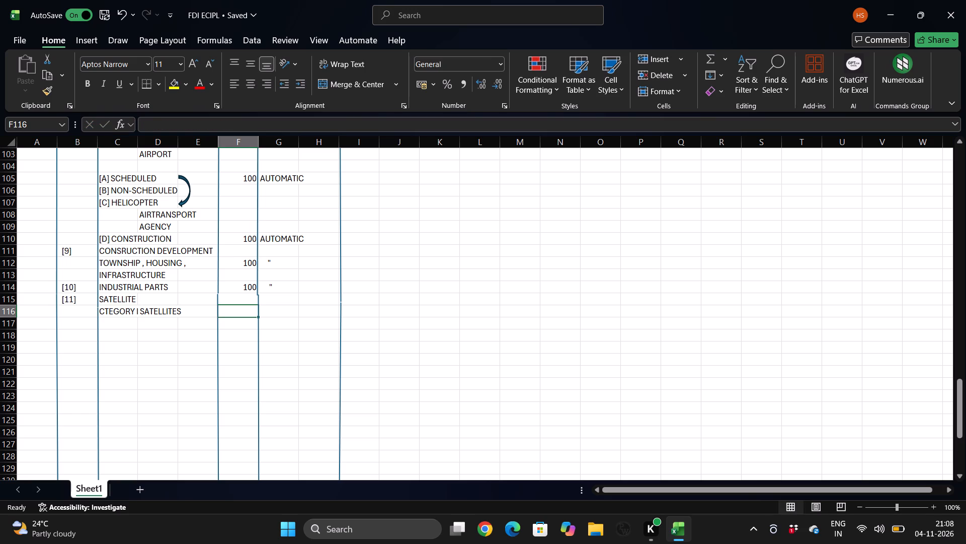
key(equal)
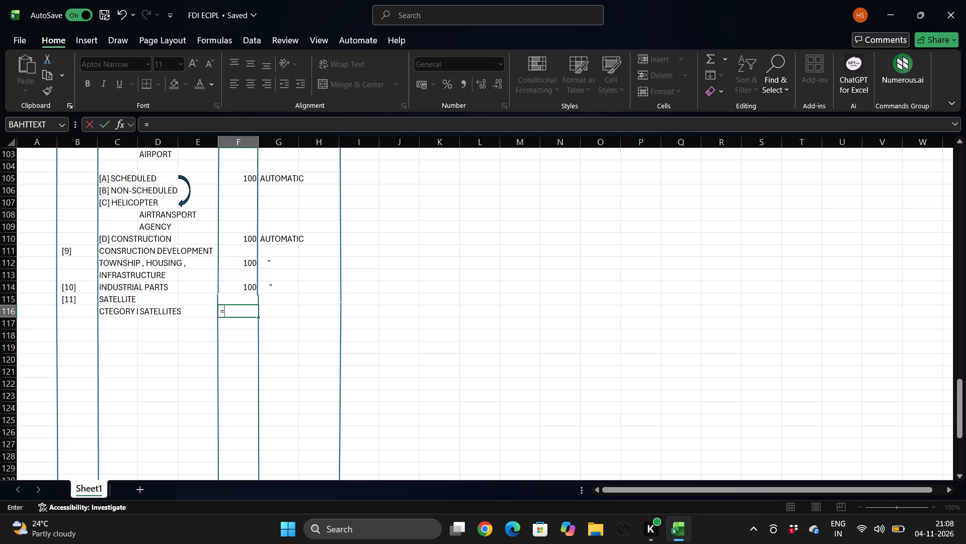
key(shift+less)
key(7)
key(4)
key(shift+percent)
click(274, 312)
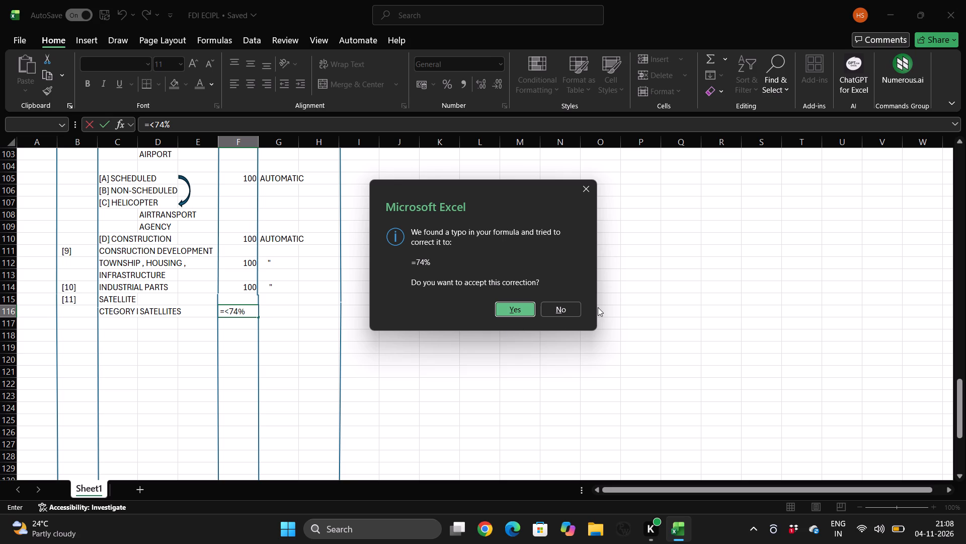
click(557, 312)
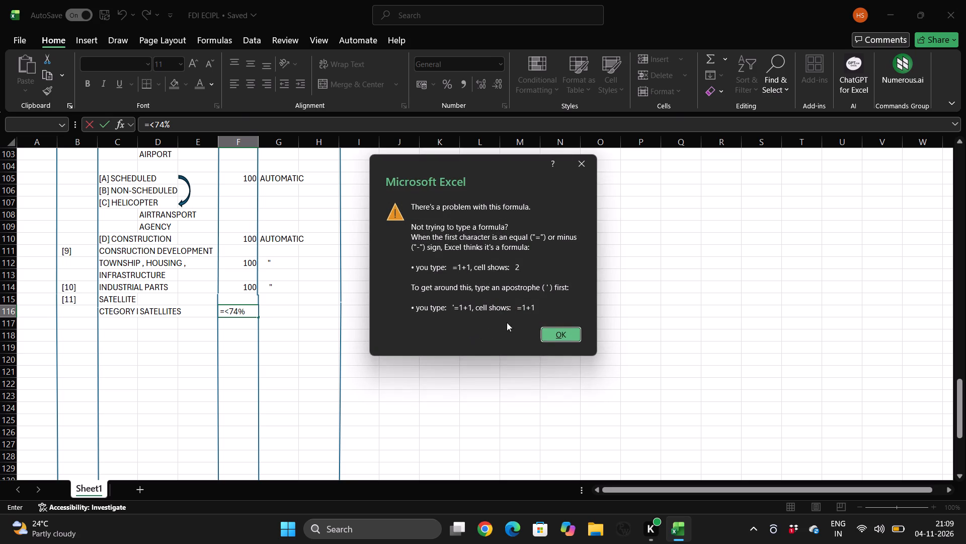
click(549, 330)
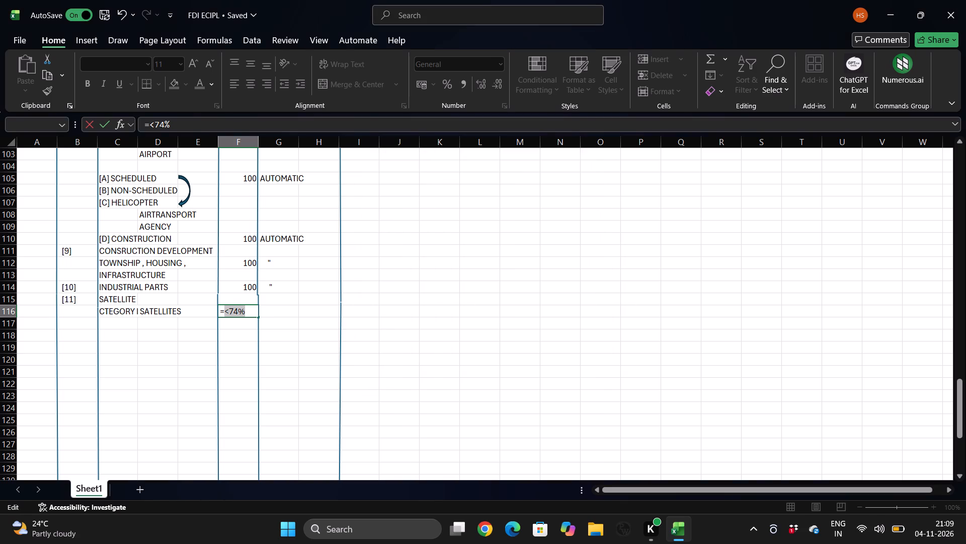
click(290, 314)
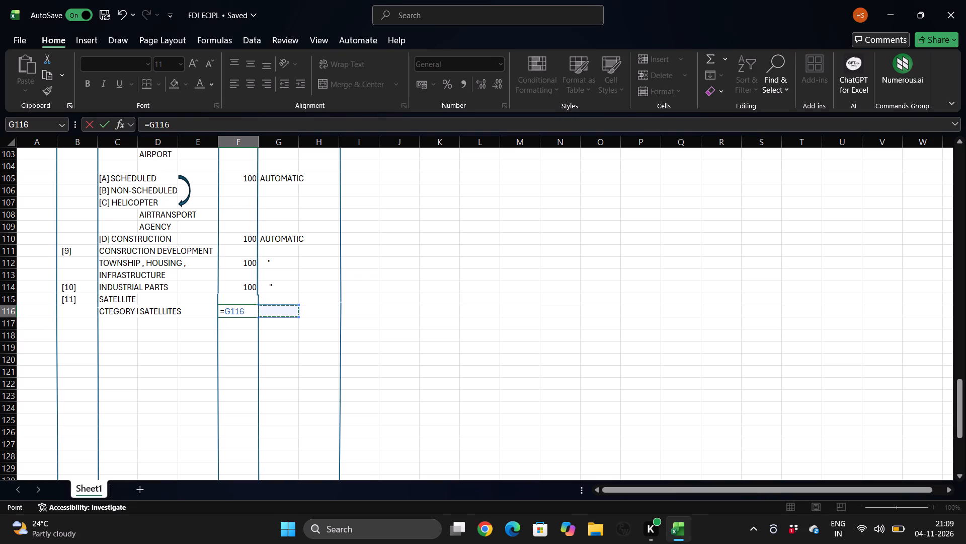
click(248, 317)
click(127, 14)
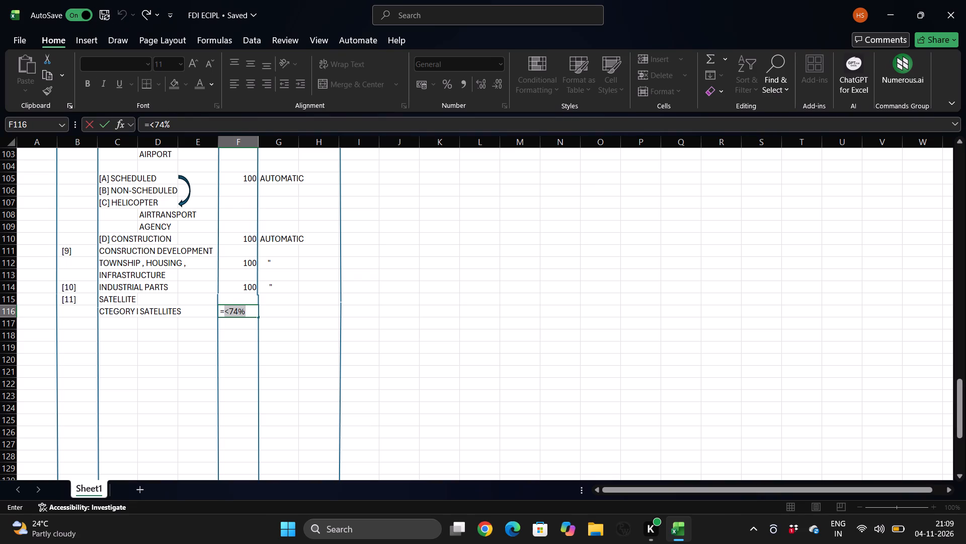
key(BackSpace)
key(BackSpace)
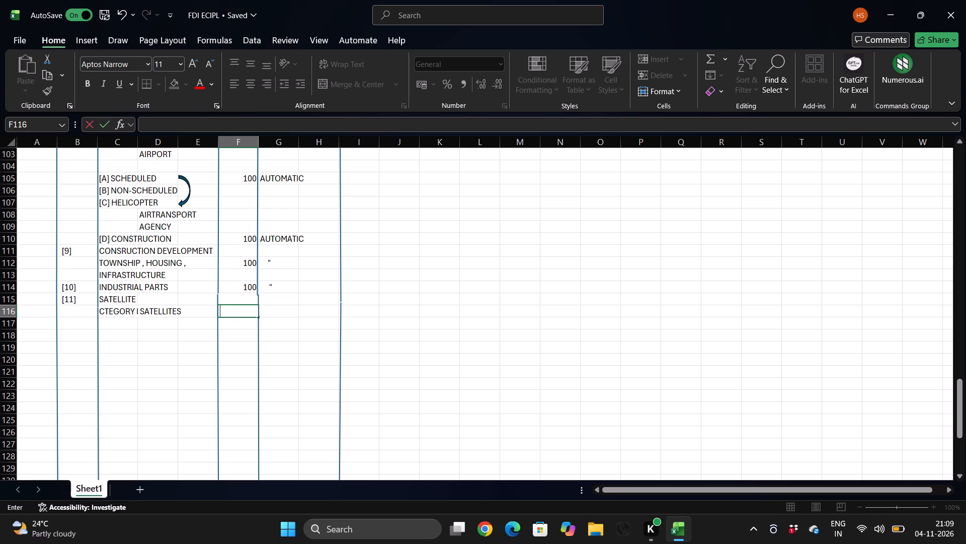
Write the limit as "=> 74%" in cell F116 of the satellites row.
key(shift+greater)
key(BackSpace)
key(equal)
key(shift+greater)
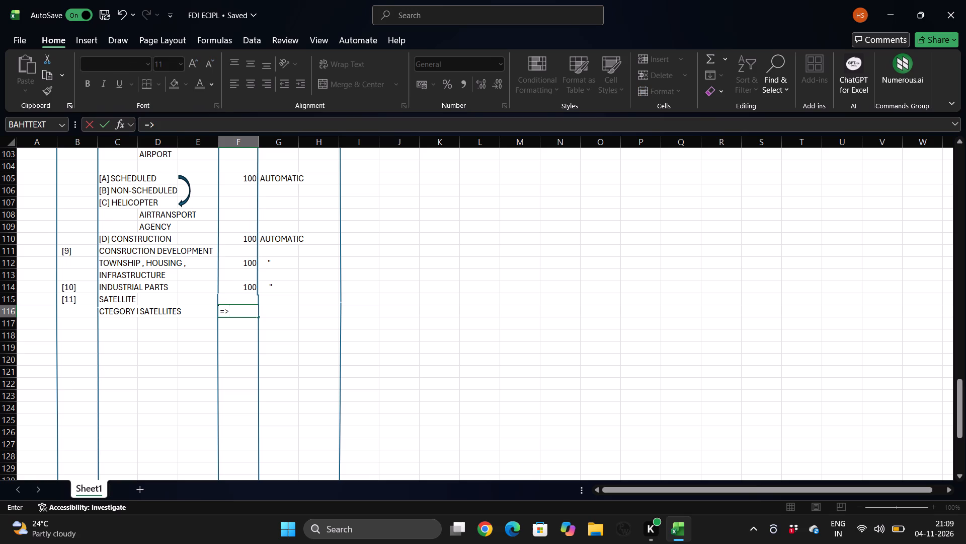
key(space)
text(74)
key(space)
key(BackSpace)
text(%)
key(space)
click(291, 417)
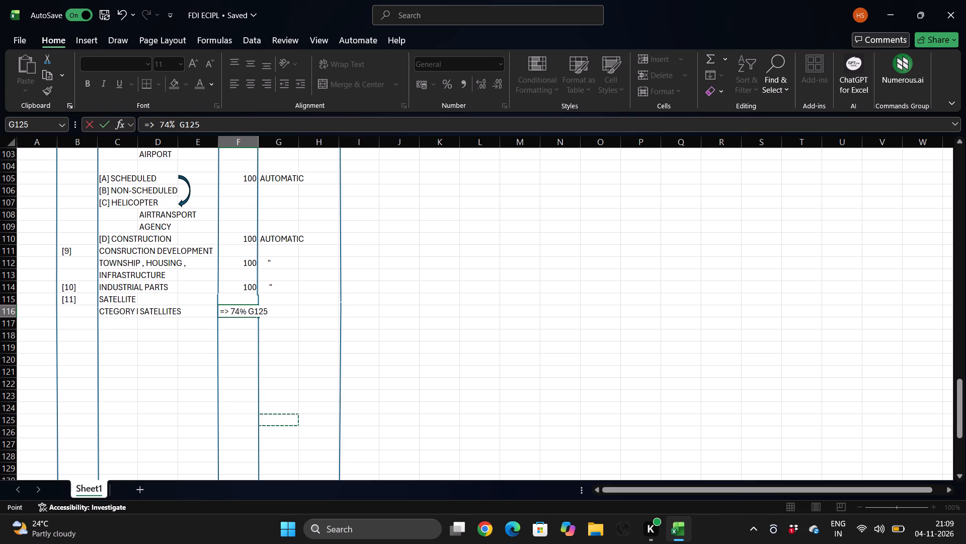
click(122, 18)
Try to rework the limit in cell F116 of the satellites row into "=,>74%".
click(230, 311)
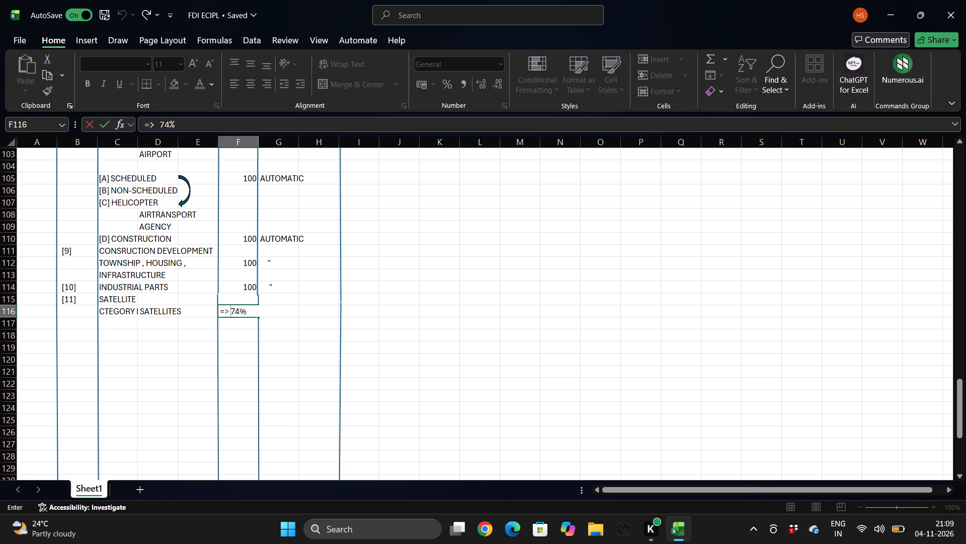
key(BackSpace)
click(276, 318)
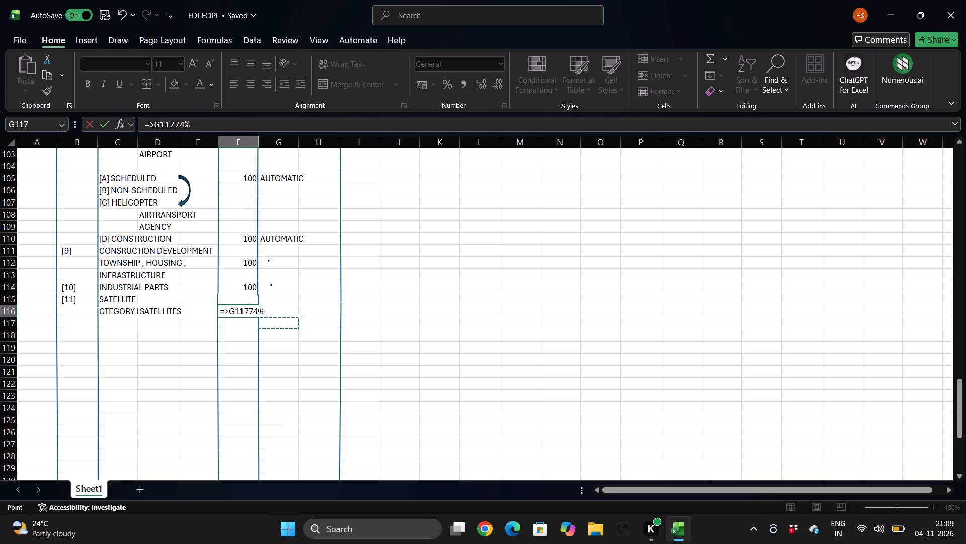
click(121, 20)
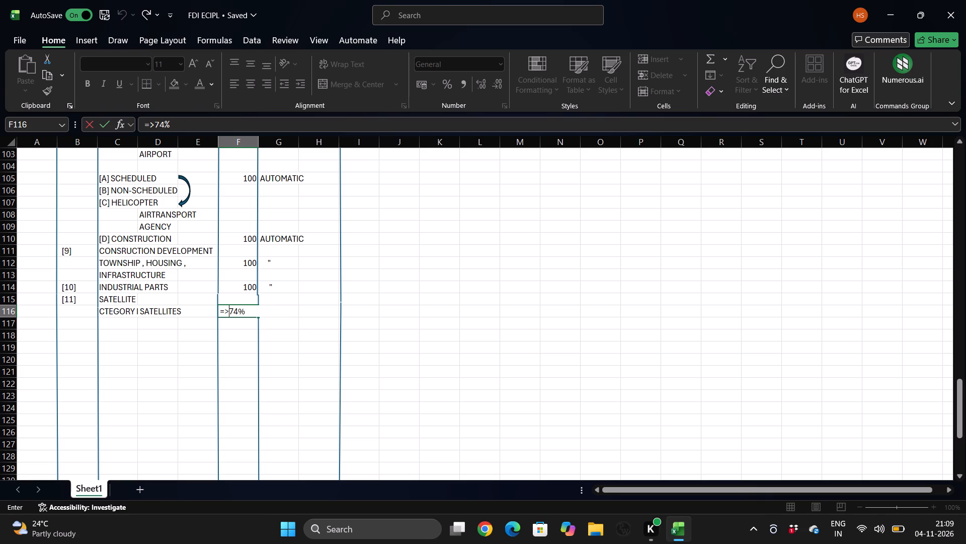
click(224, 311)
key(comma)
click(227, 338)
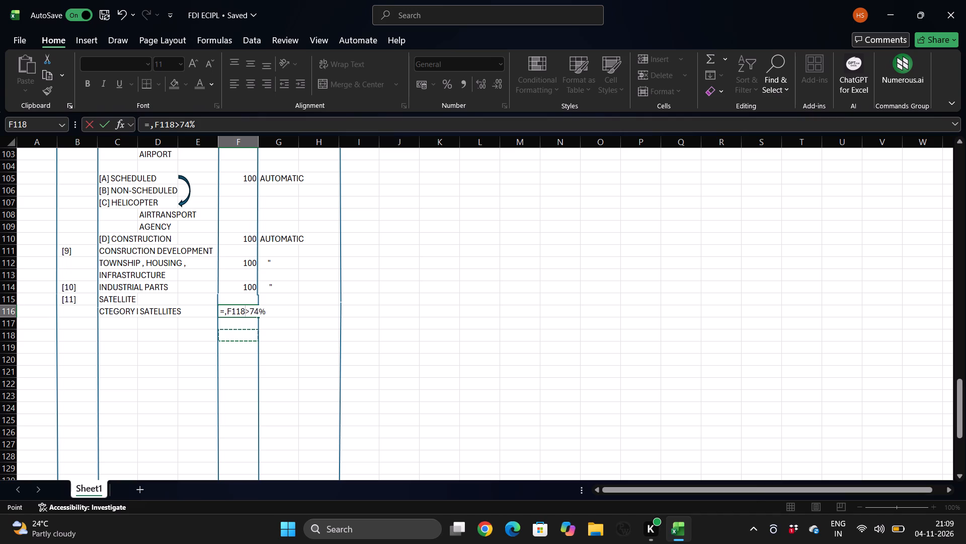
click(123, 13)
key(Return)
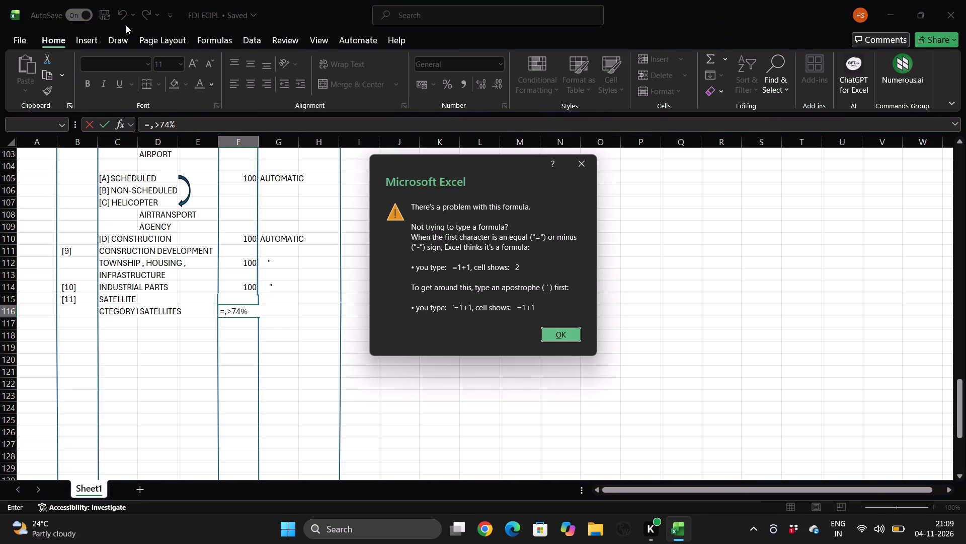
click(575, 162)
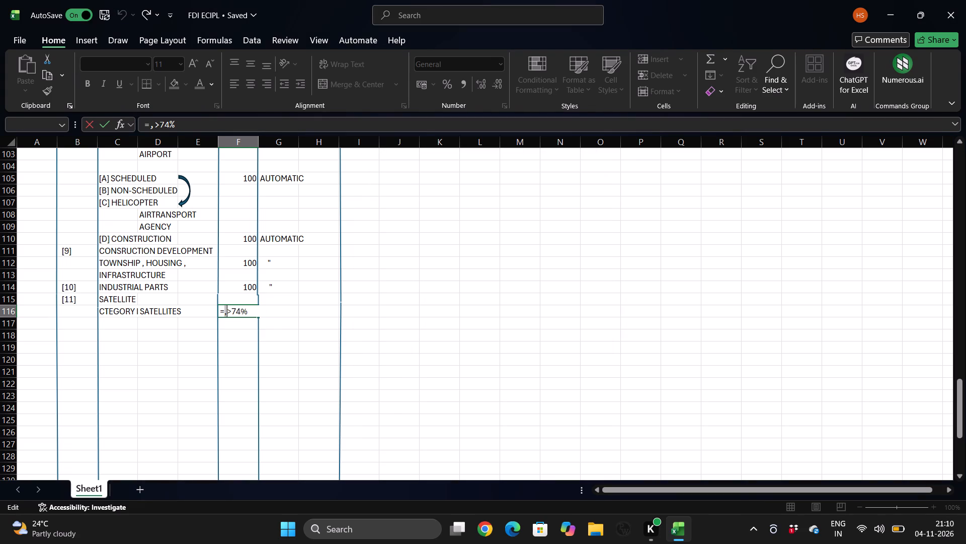
Replace the whole entry in cell F116 with the limit "<=74%", matching the notation of the defence sector row.
click(247, 311)
key(BackSpace)
key(BackSpace)
key(BackSpace)
key(BackSpace)
key(BackSpace)
key(BackSpace)
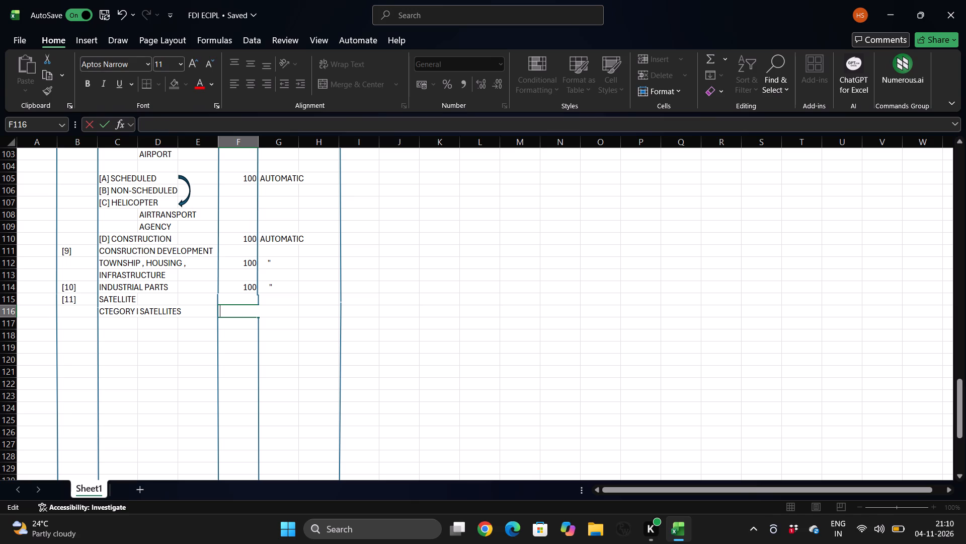
scroll(246, 320, up, 3)
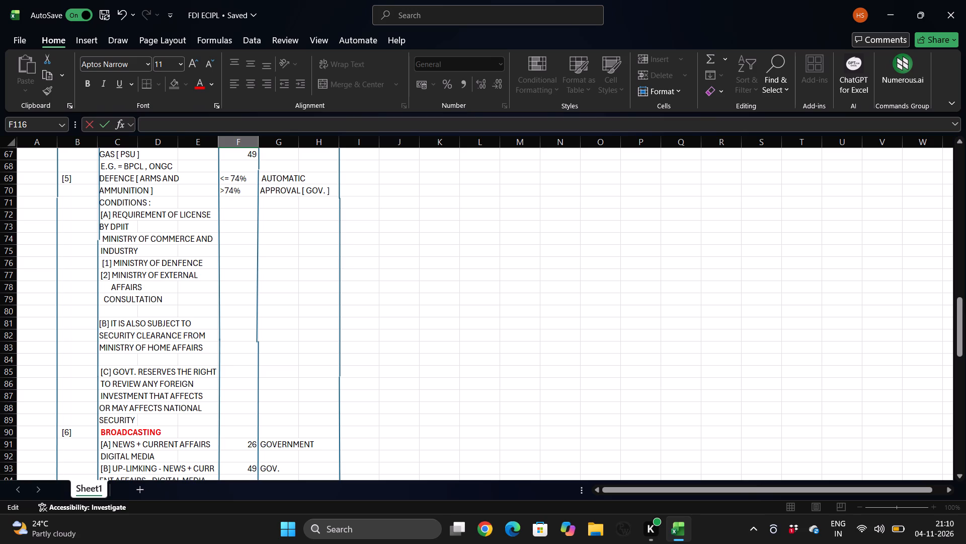
scroll(246, 320, down, 2)
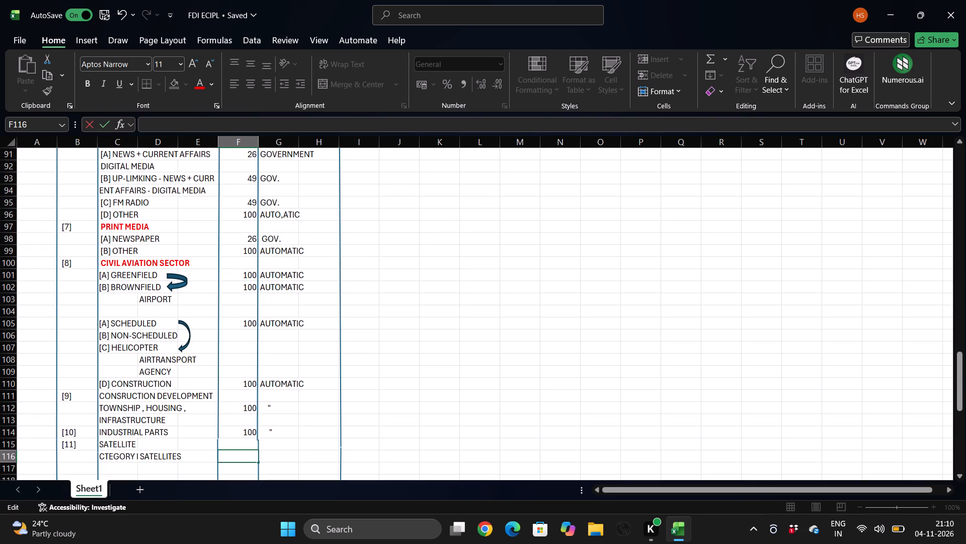
text(<=)
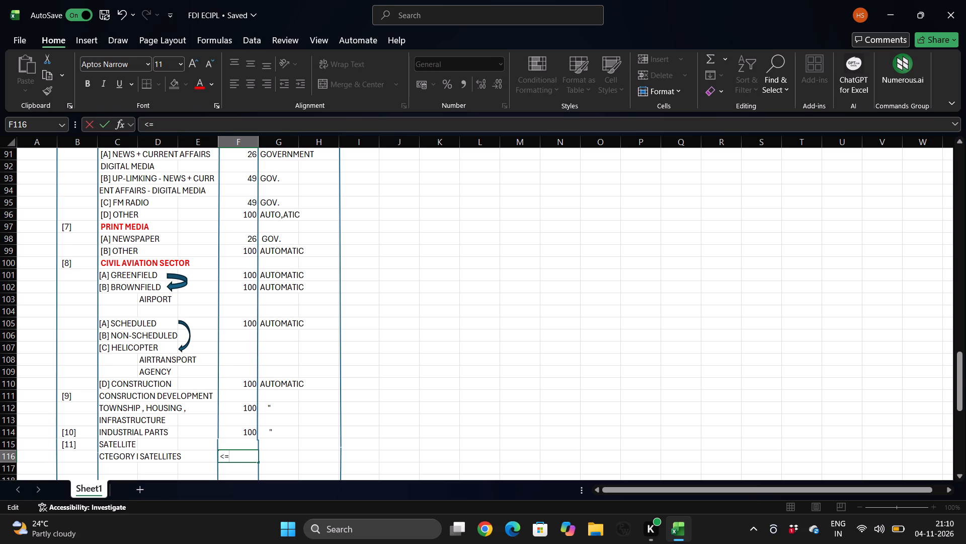
text(74)
key(shift+percent)
Enter the route "AUTOMATIC" in cell G116 for the category I satellites row.
scroll(267, 361, down, 2)
click(289, 164)
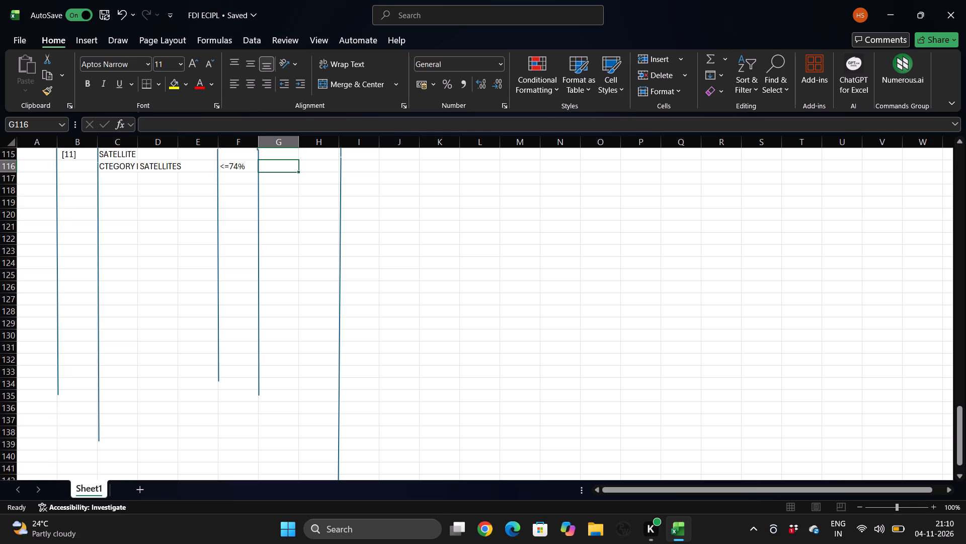
text(AUTOMATIC)
key(space)
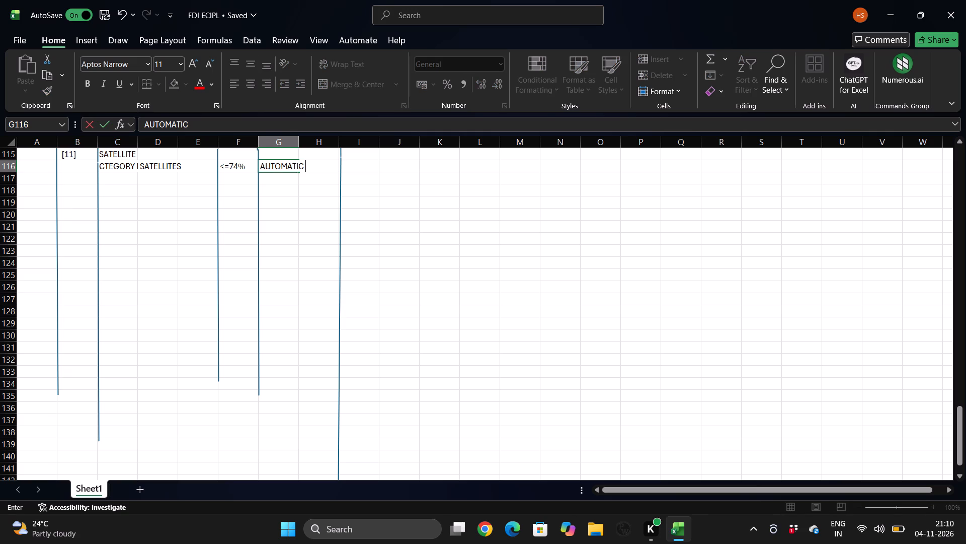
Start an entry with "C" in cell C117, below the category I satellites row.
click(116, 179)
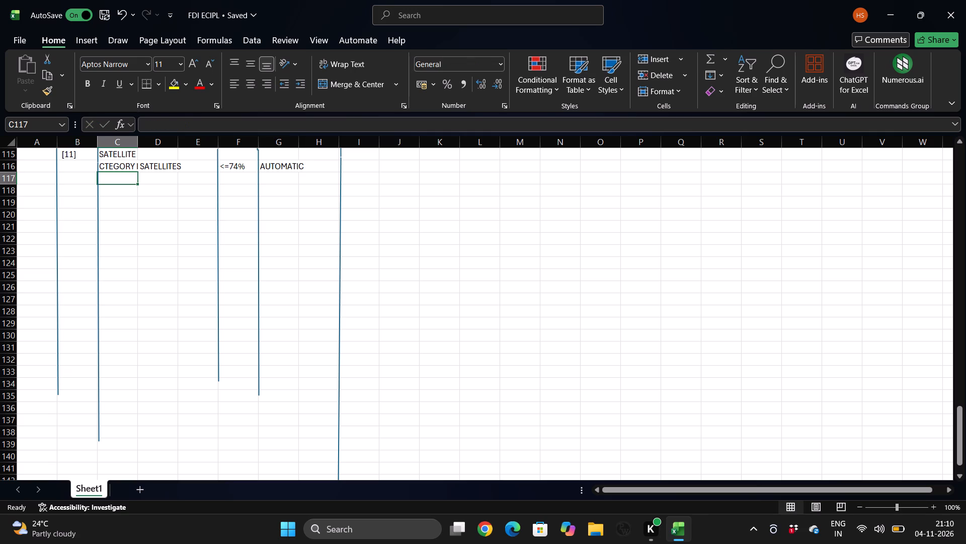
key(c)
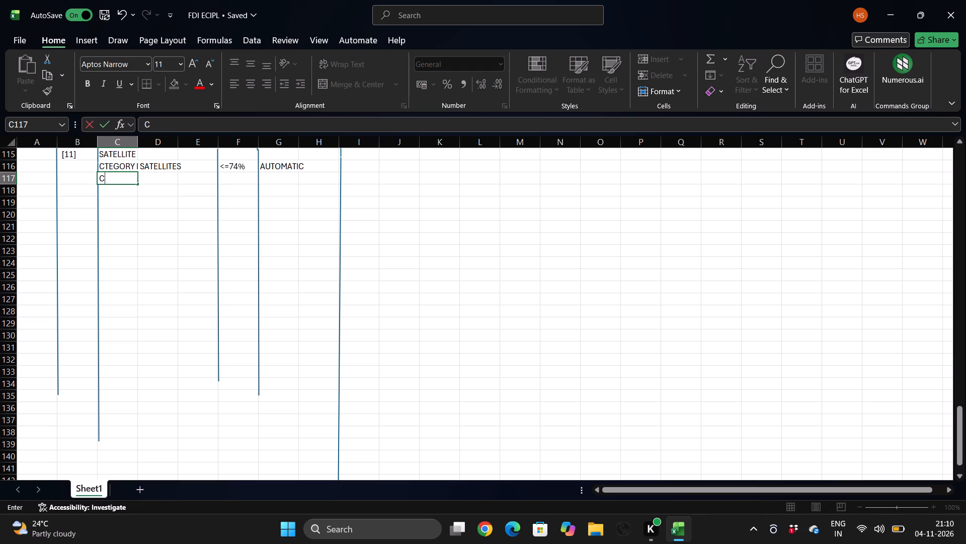
Correct the misspelled label in cell C116 to "CATEGORY I SATELLITES".
click(110, 168)
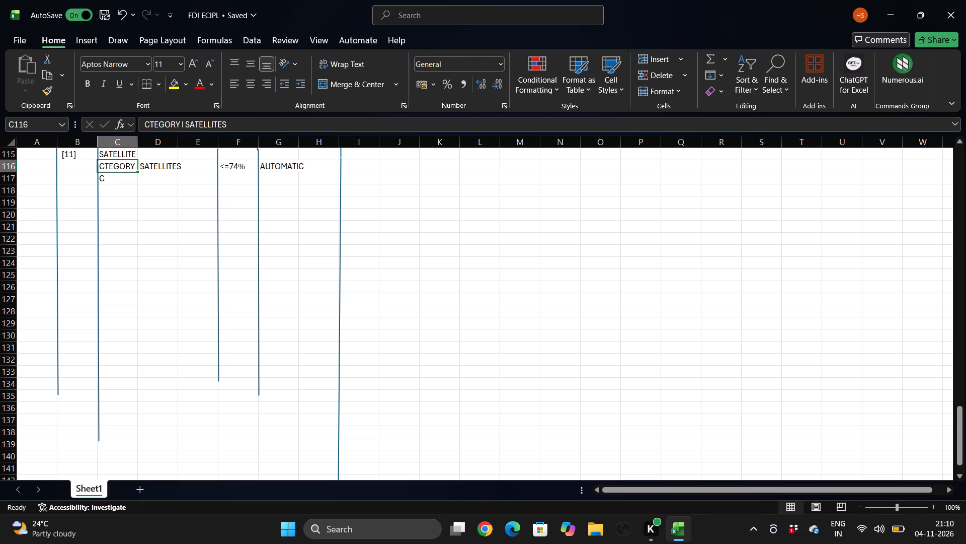
click(150, 124)
key(a)
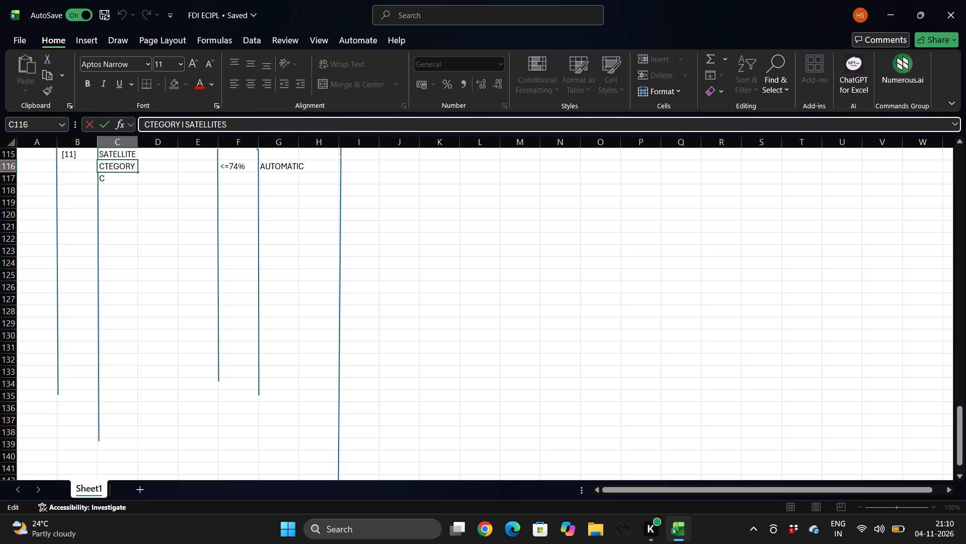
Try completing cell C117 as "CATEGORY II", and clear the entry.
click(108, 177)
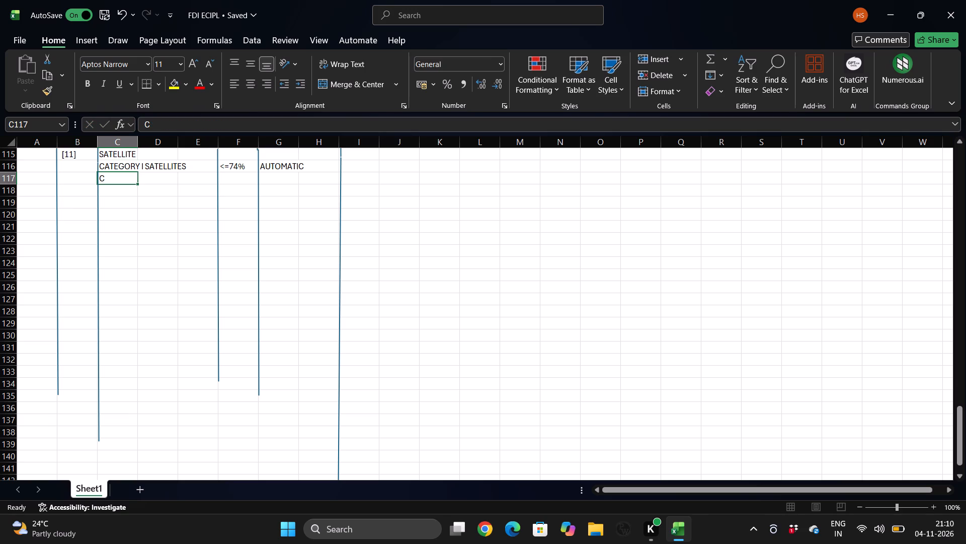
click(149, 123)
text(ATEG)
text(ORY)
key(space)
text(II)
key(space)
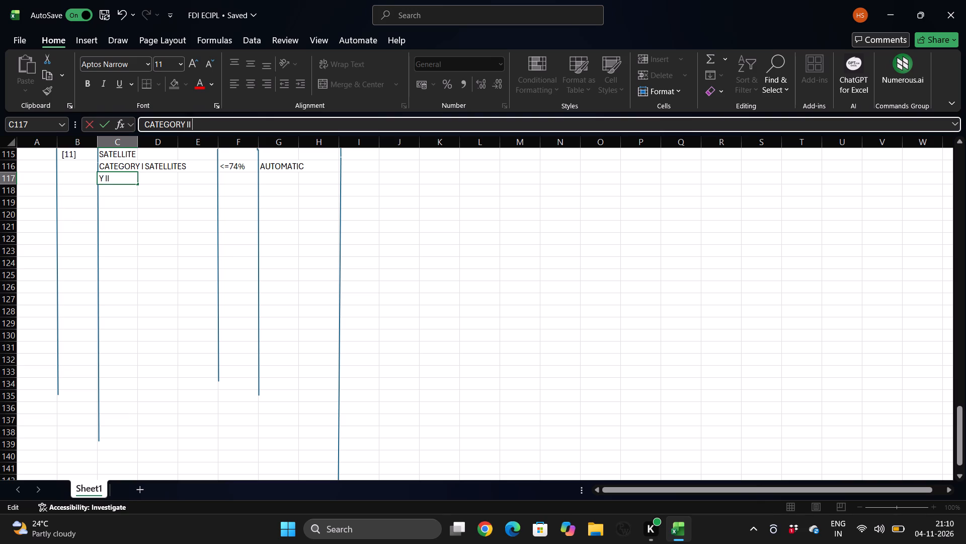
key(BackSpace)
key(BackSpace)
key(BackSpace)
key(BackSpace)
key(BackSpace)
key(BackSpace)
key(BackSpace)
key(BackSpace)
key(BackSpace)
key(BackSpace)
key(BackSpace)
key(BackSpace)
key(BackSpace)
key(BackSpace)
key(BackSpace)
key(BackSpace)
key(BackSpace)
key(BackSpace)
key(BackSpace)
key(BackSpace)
Add the second limit line for category I satellites on row 117, with ">=74%" in F117 and "GOV." in G117.
click(226, 181)
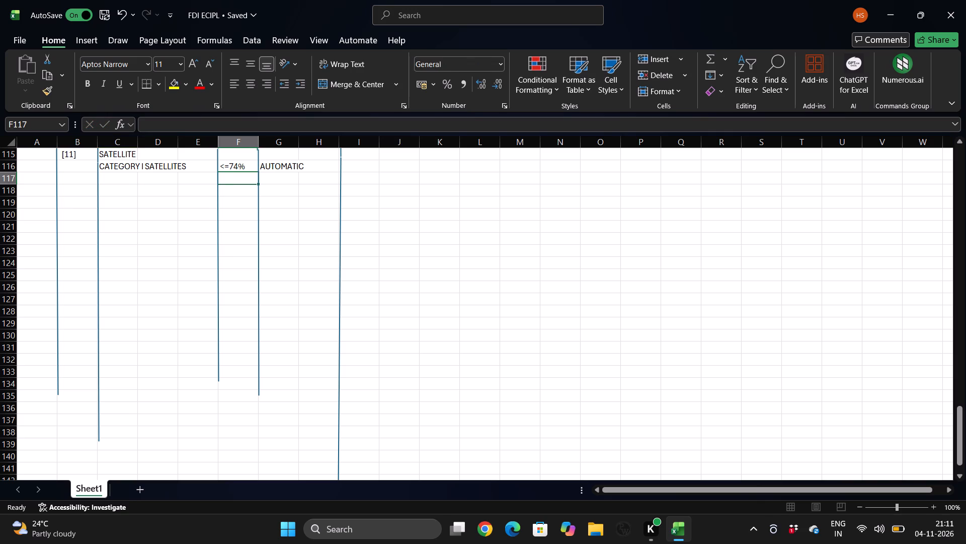
key(shift+greater)
key(equal)
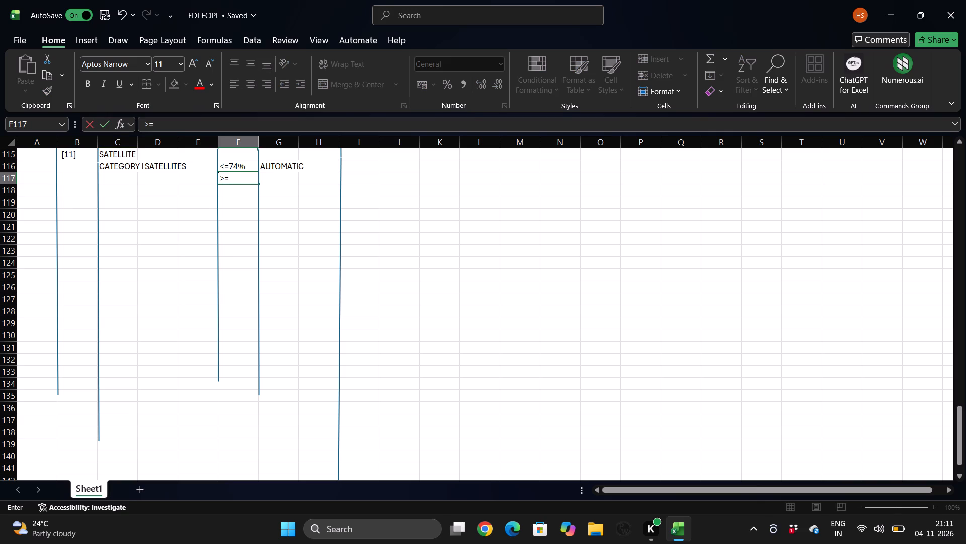
text(74)
key(shift+percent)
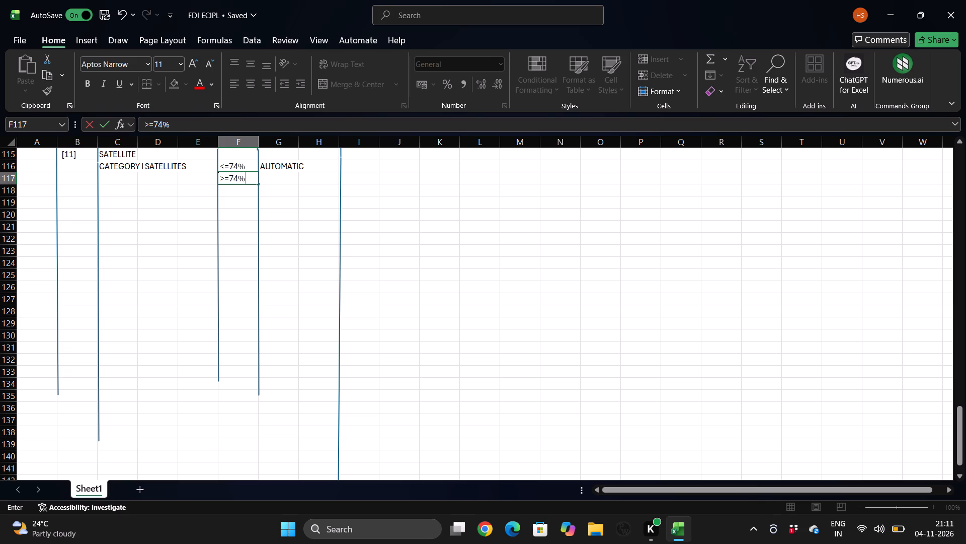
click(263, 173)
click(271, 179)
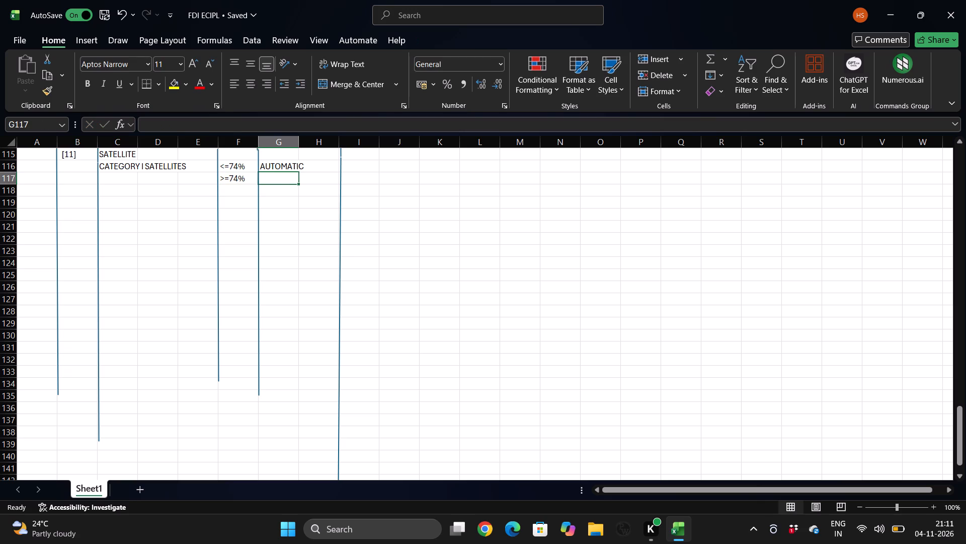
key(g)
text(OV)
key(period)
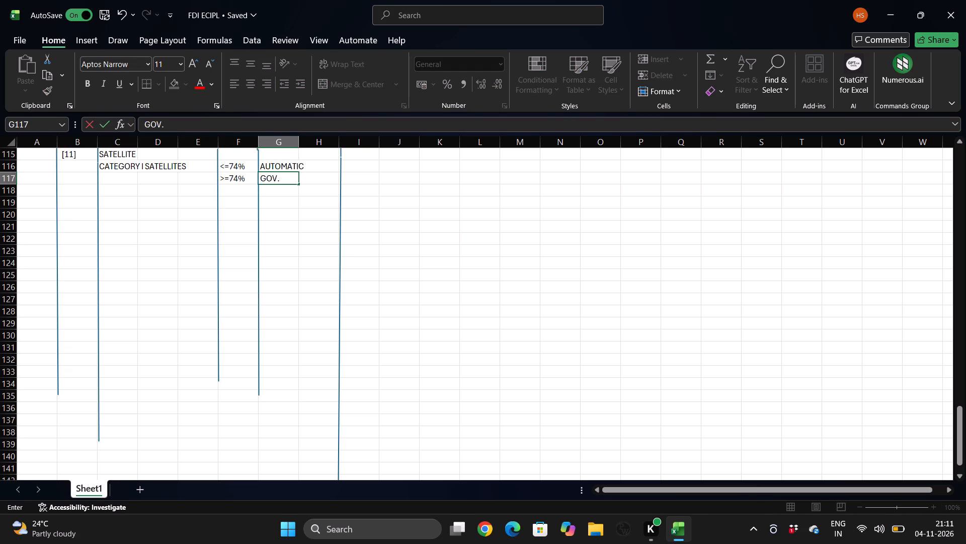
Enter the second satellite category label "SATELLITE II" in cell C118, below the category I satellites lines.
click(121, 195)
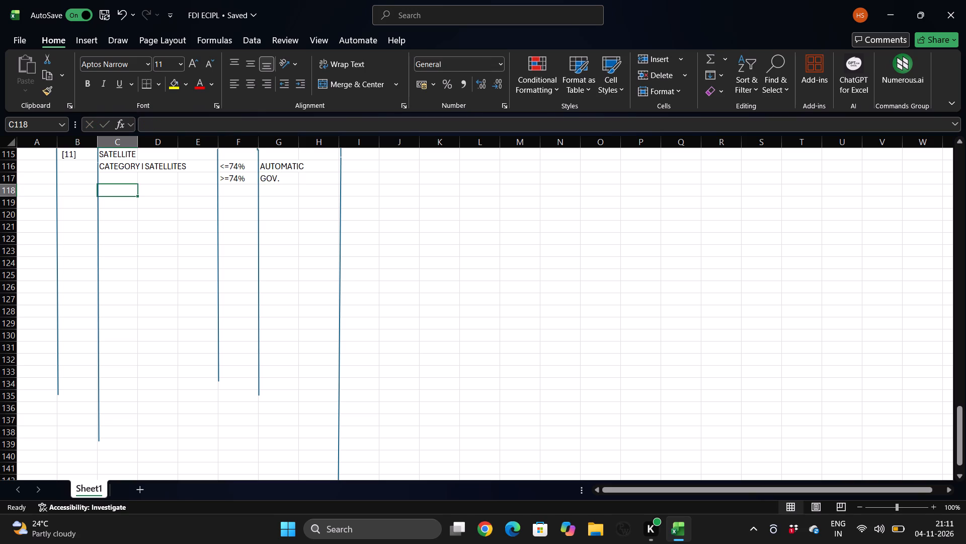
text(SATELLITE II)
key(space)
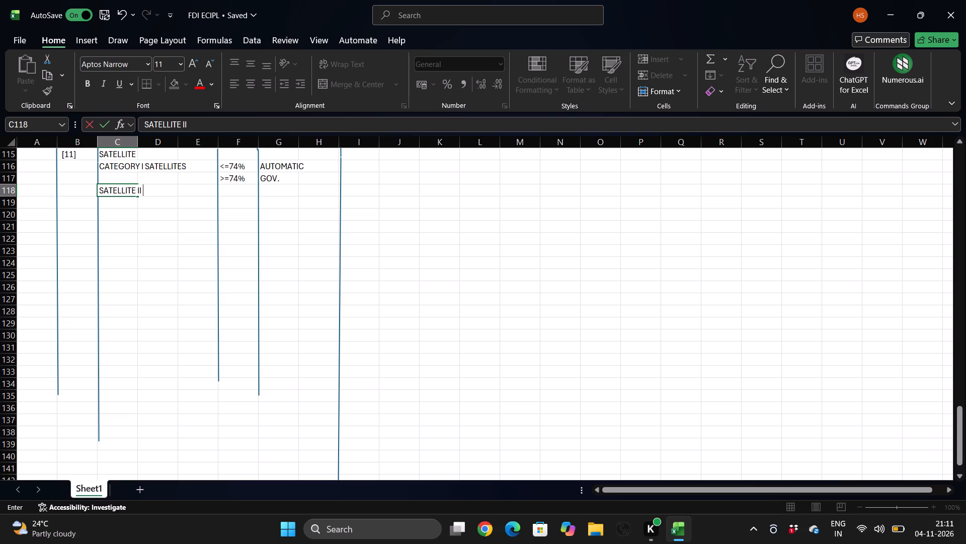
click(227, 190)
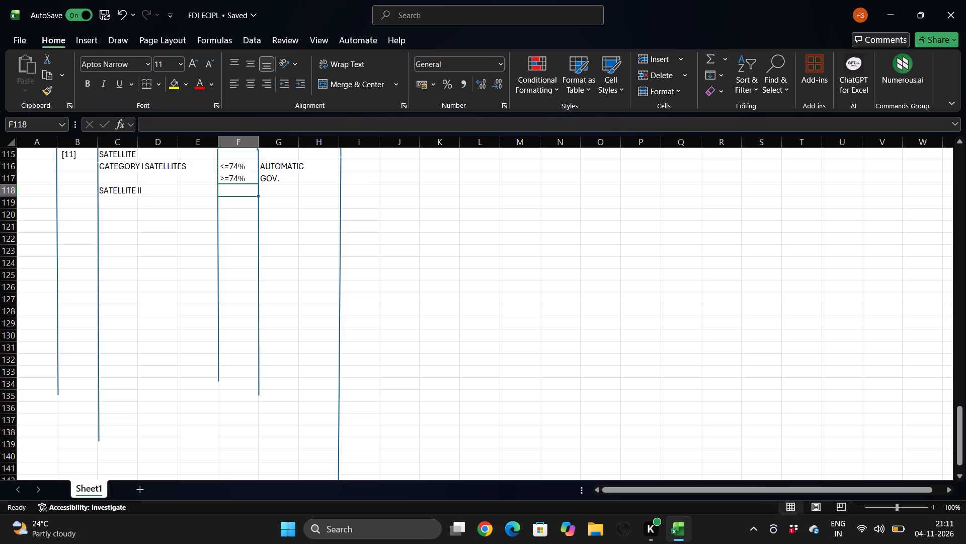
Add the launch vehicle sub-item under SATELLITE II, with "LAUNCH" in cell D119 and "VEHICLE" in D120.
click(149, 201)
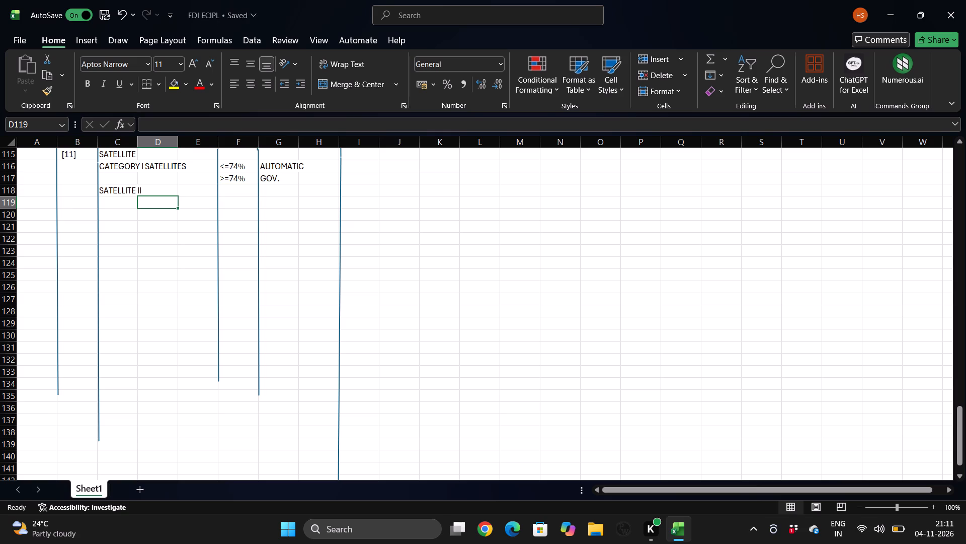
text(LAUNCH)
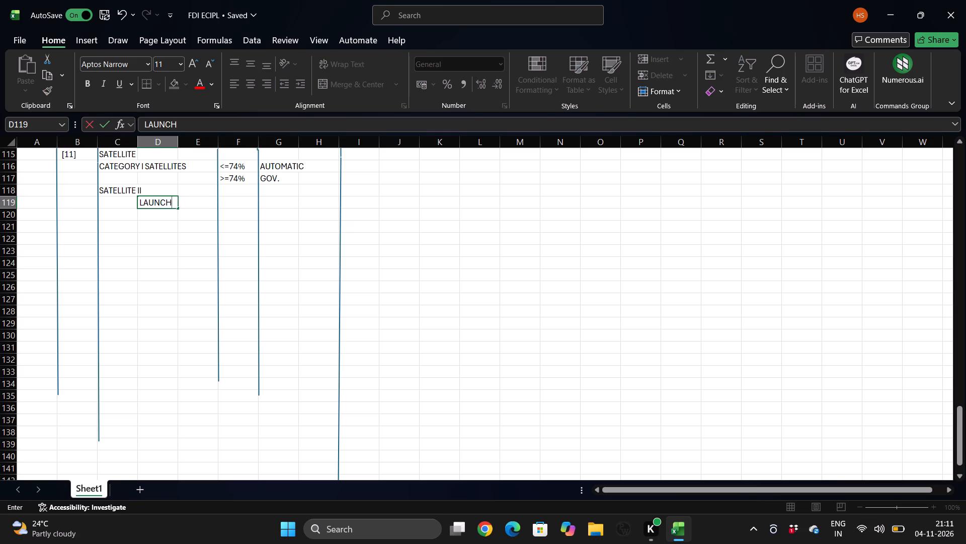
key(space)
click(151, 220)
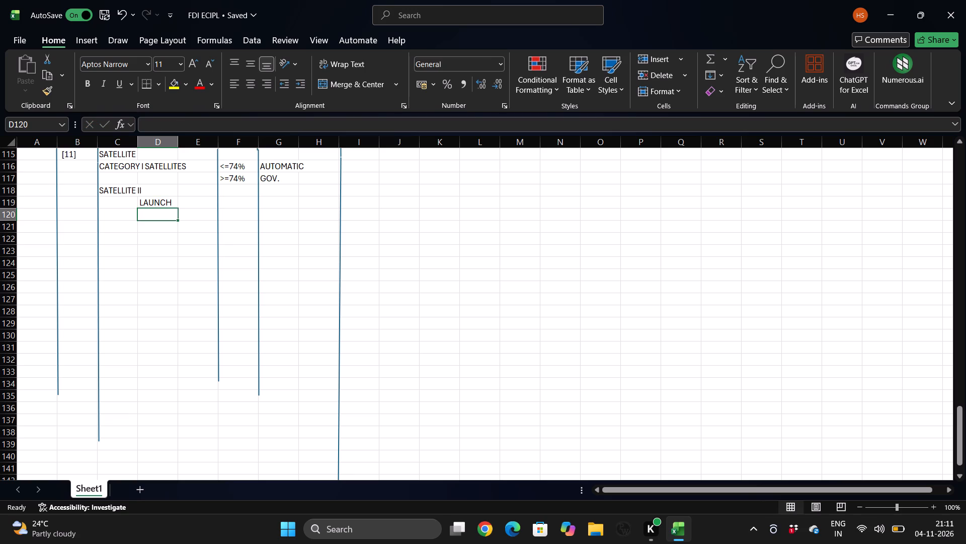
text(VEHICLE)
key(space)
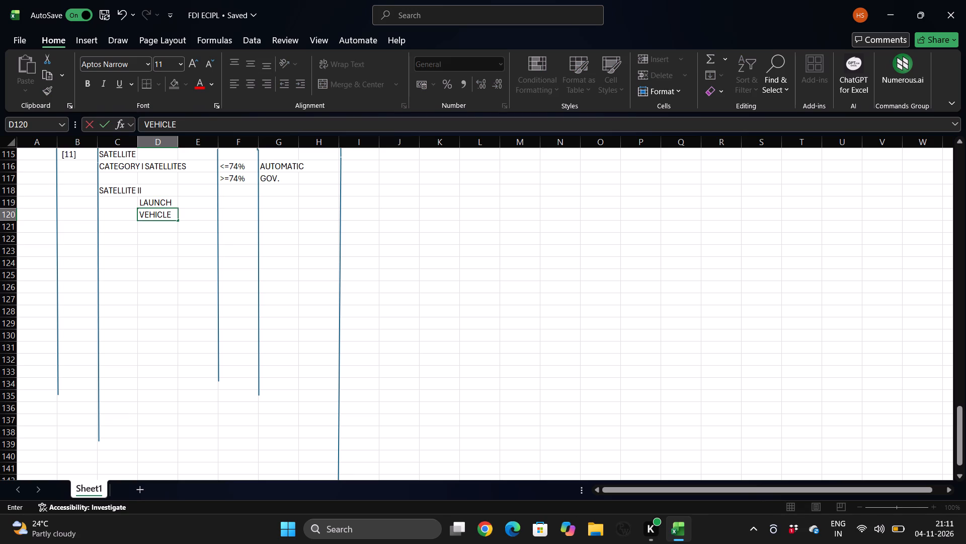
Enter the limit "<=49%" for the launch vehicle sub-item in cell F119.
click(229, 201)
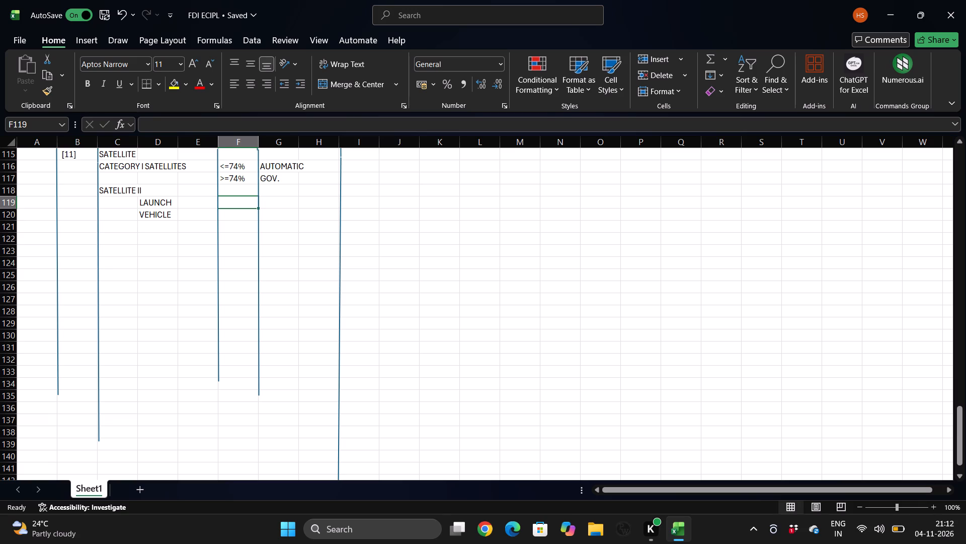
key(shift+less)
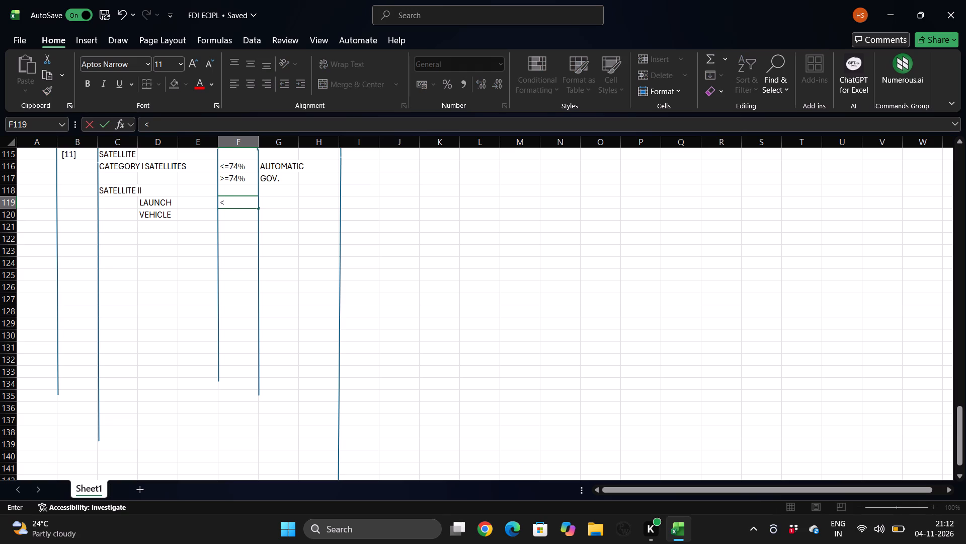
key(equal)
text(49)
key(shift+percent)
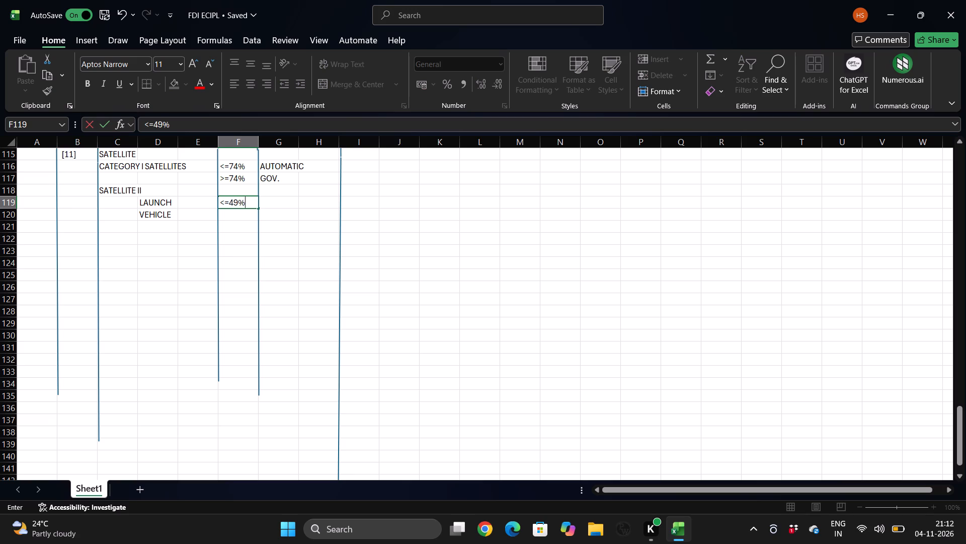
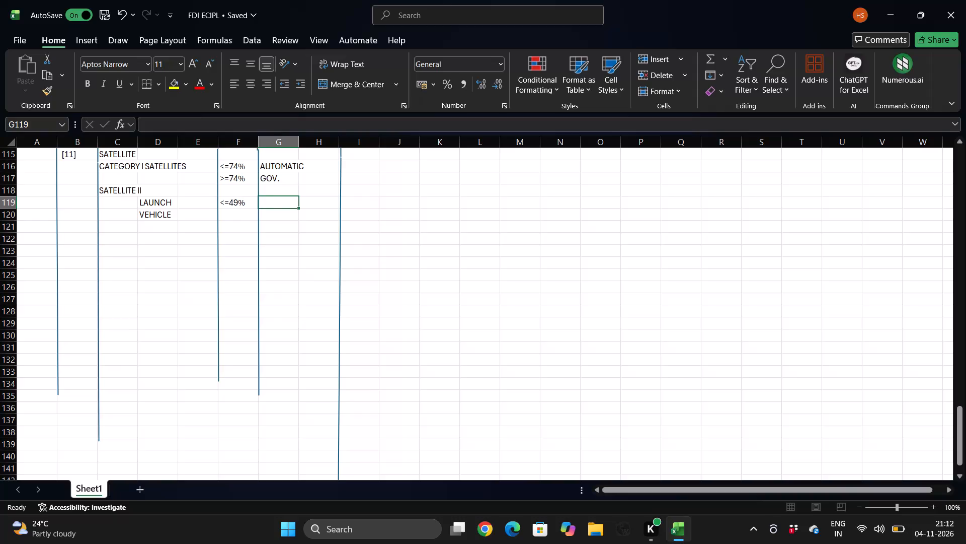
Enter the approval route "AUTOMATIC" in cell G119 for the launch vehicle sub-item's first limit.
text(AUTO)
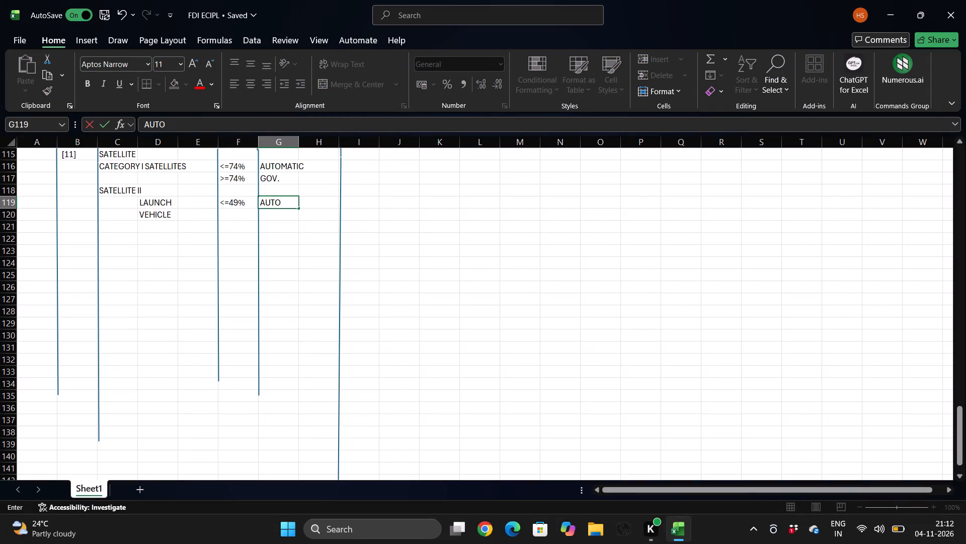
text(MATIC)
Add the second limit line for the launch vehicle sub-item on row 120, with ">49%" in F120 and "GOVT." in G120.
click(231, 213)
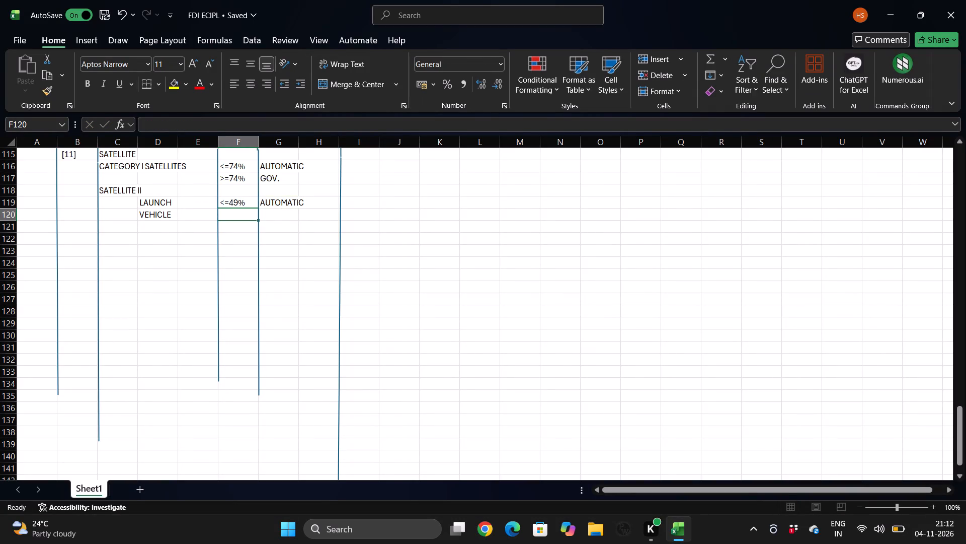
key(shift+greater)
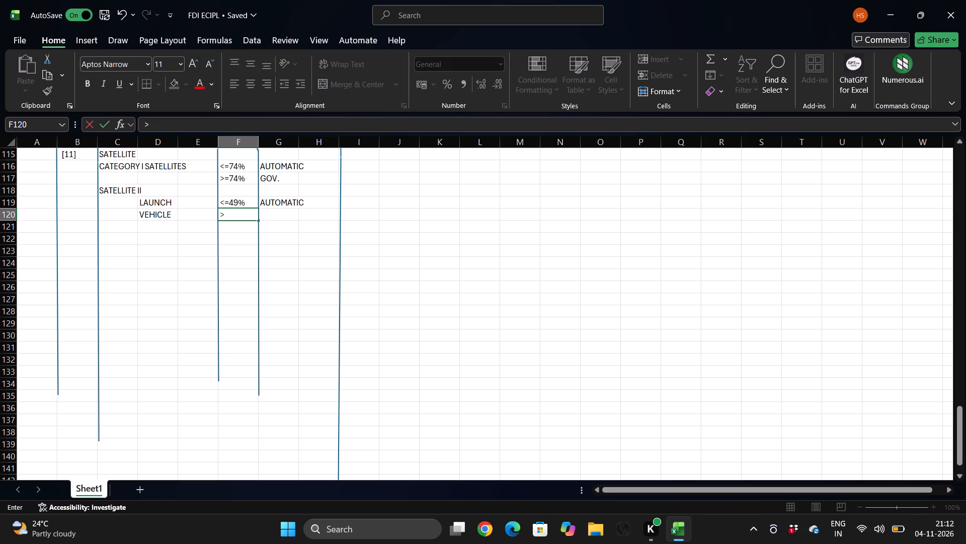
text(49)
key(shift+percent)
click(281, 218)
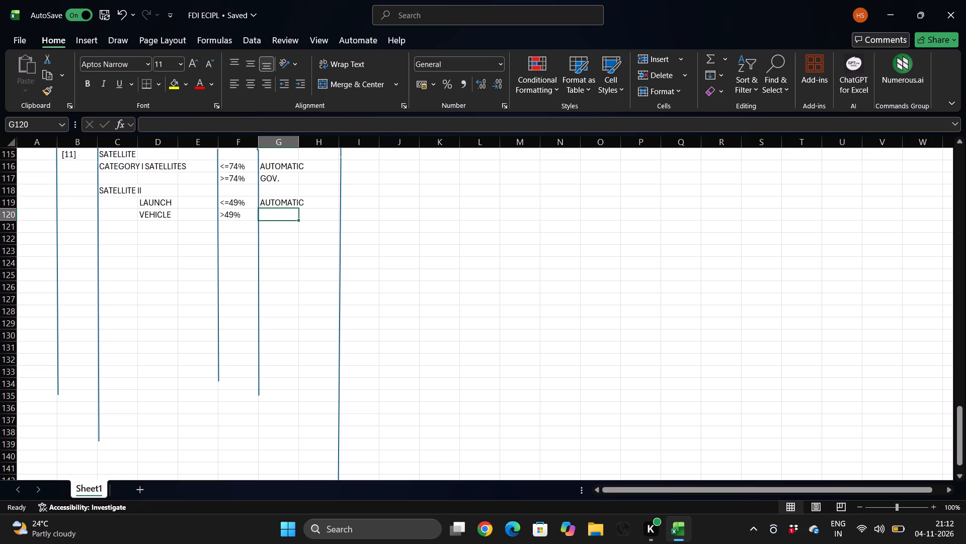
text(GOVT)
key(period)
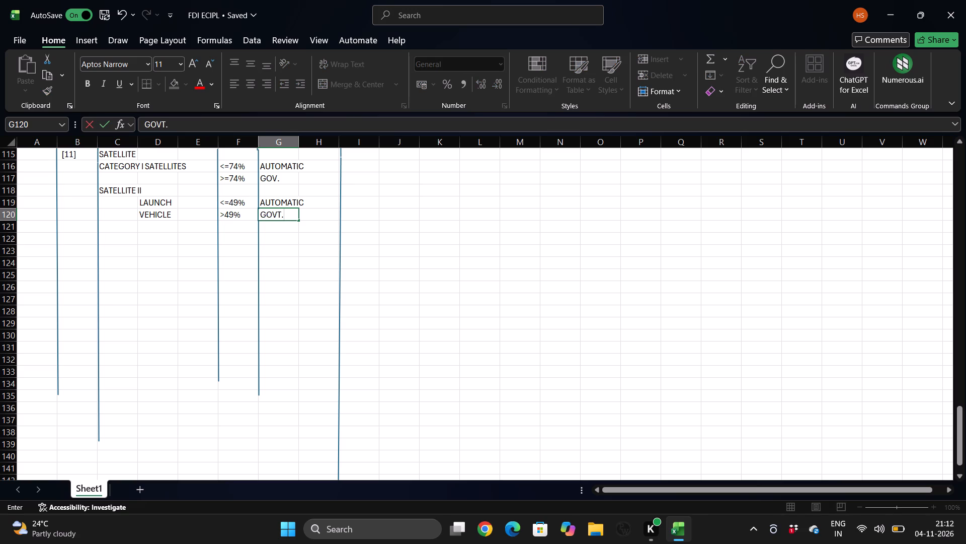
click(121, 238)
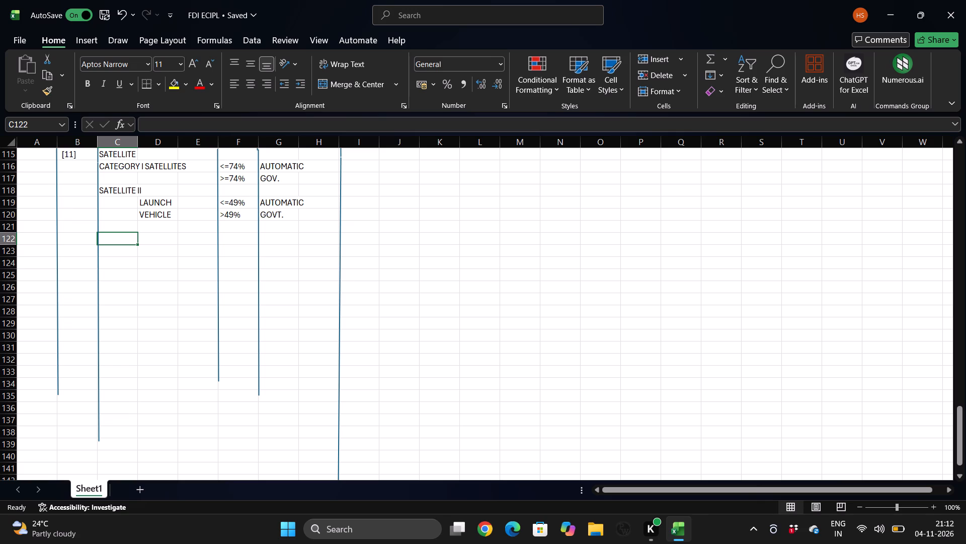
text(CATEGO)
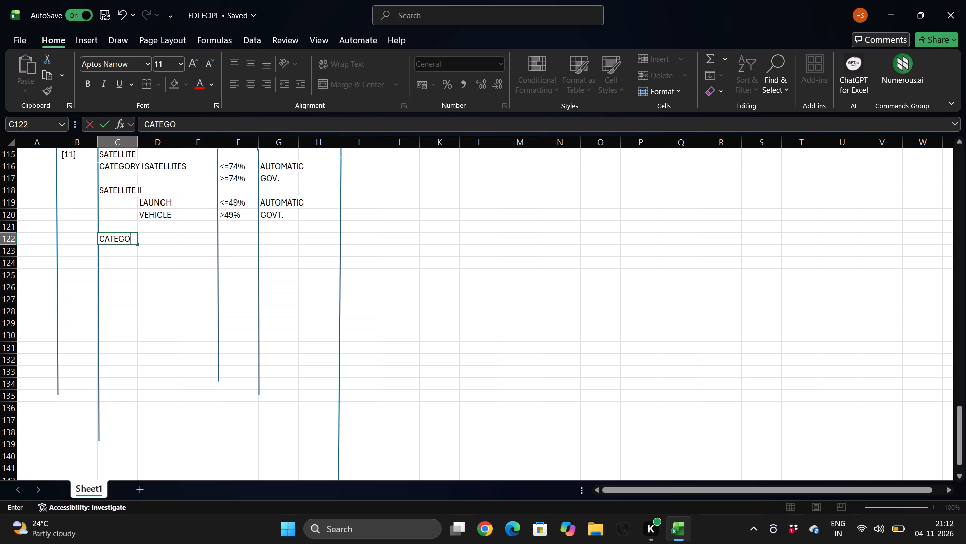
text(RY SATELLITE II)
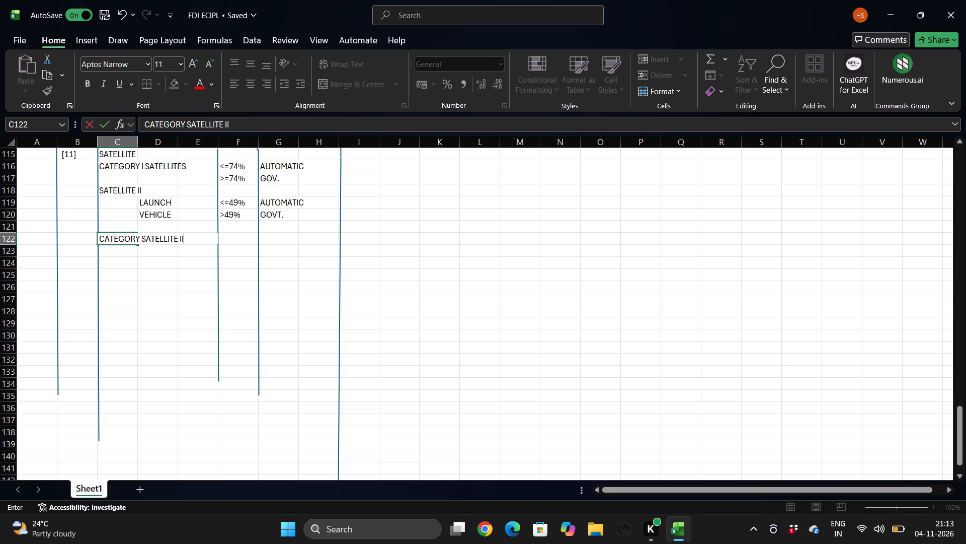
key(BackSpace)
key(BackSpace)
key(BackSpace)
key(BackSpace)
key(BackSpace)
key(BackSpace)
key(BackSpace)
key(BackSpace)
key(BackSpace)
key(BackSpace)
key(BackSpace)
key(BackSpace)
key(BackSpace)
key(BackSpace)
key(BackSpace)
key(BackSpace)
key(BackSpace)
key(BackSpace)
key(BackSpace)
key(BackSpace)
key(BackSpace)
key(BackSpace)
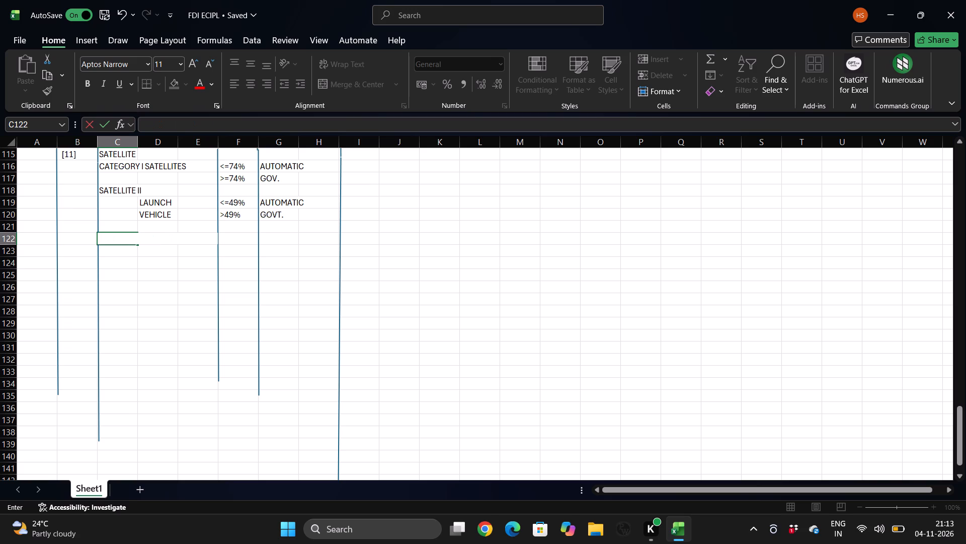
Enter the sector number "[12]" in cell B122, indented by two spaces.
click(86, 238)
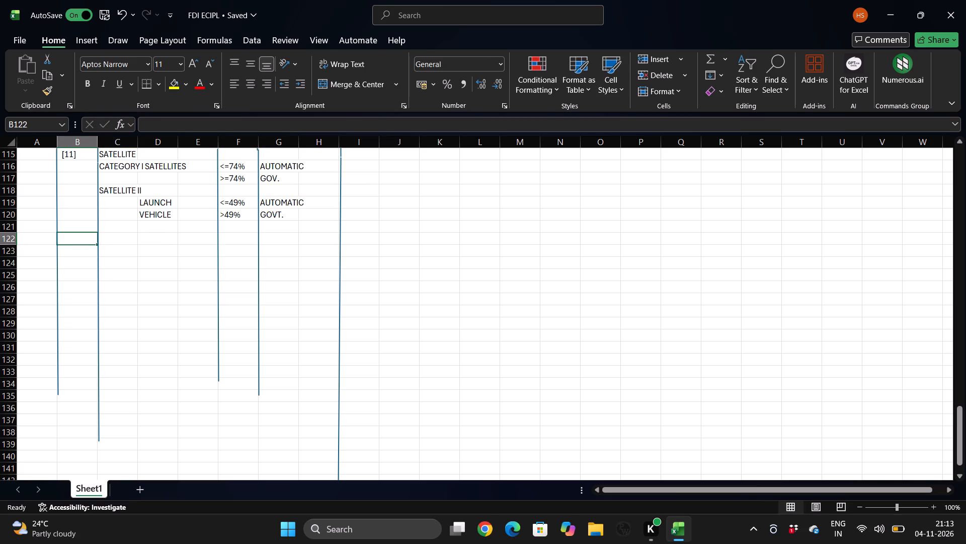
key(space)
key(space)
text([12])
key(space)
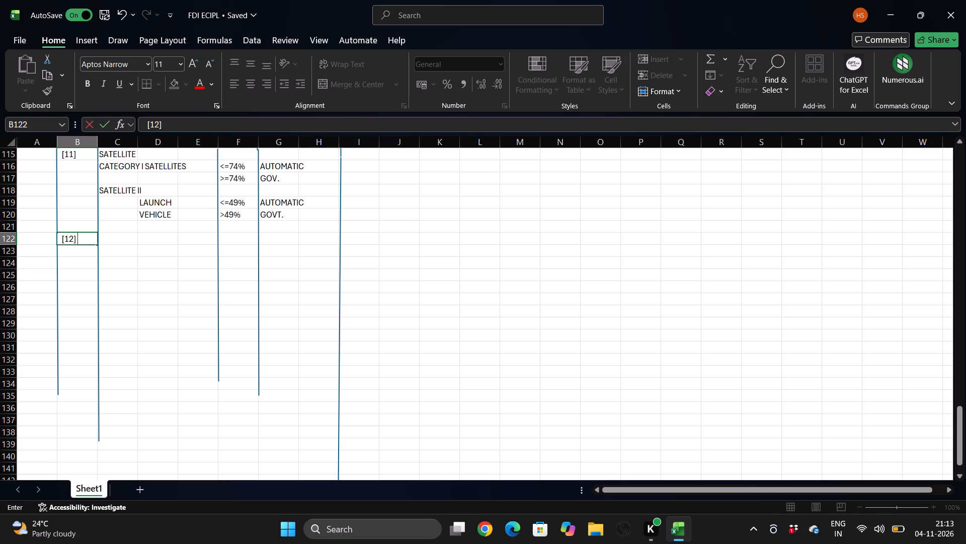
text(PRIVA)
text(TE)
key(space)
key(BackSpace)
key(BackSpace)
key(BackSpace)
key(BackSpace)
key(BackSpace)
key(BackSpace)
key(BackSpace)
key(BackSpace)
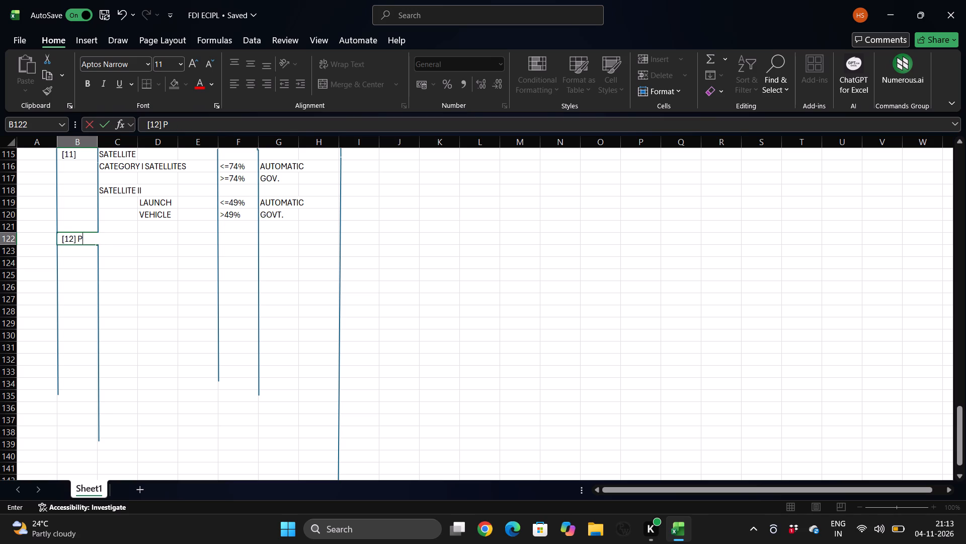
Enter the sector name "PRIVATE SECURITY AGENCY" in cell C122, beside number [12].
click(120, 243)
click(125, 286)
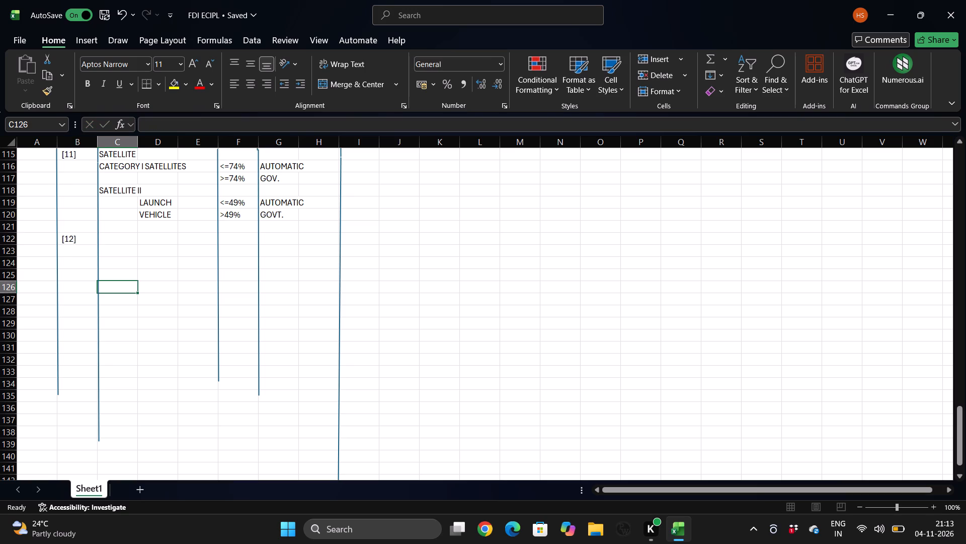
click(117, 240)
text(PRIV)
text(ATE SECURITY)
key(space)
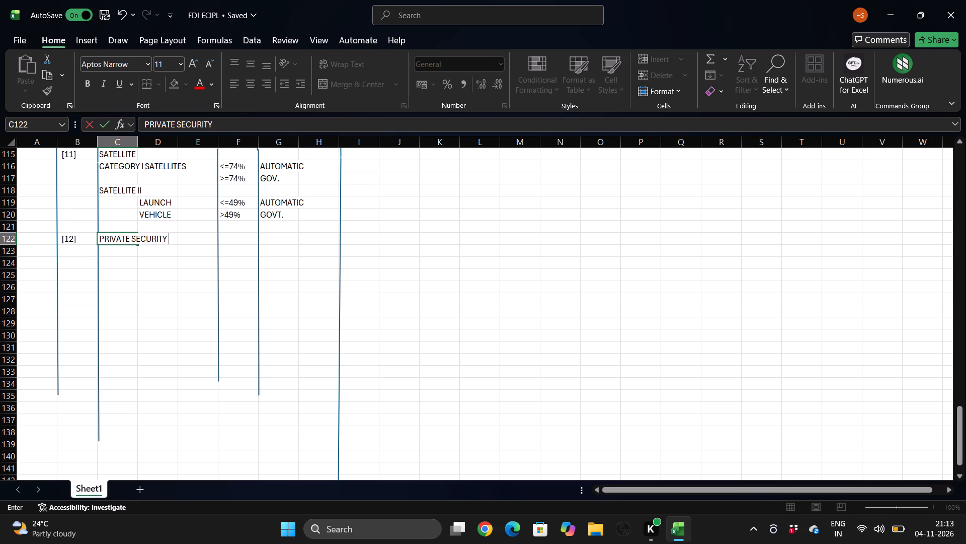
text(AGEN)
text(CY)
key(space)
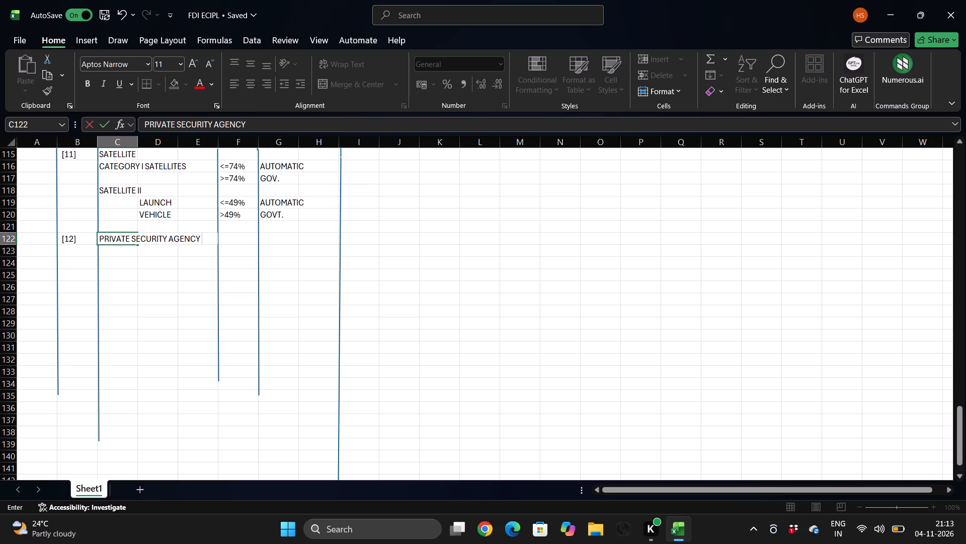
Add the first limit line for the private security agency sector, with "<=49%" in F122 and "AUTOMATIC" in G122.
click(228, 240)
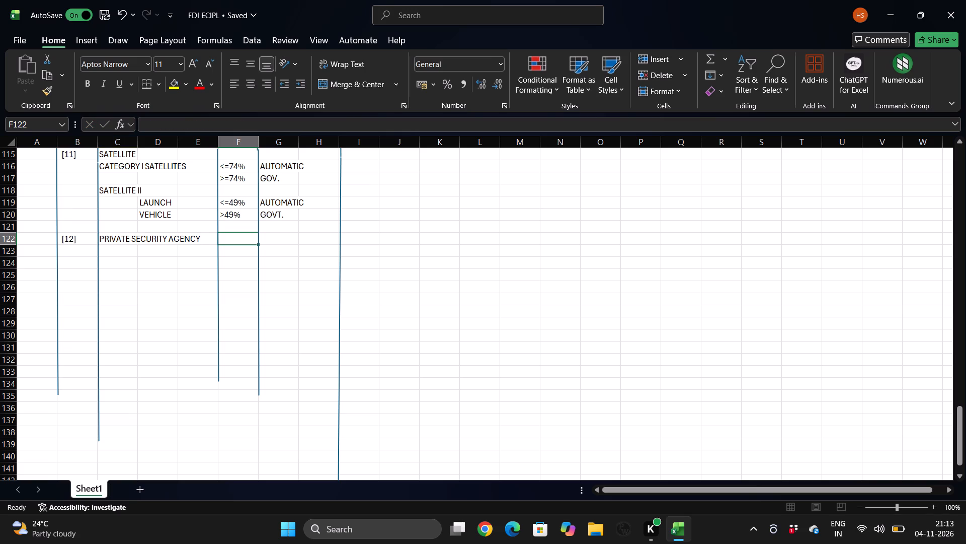
key(shift+less)
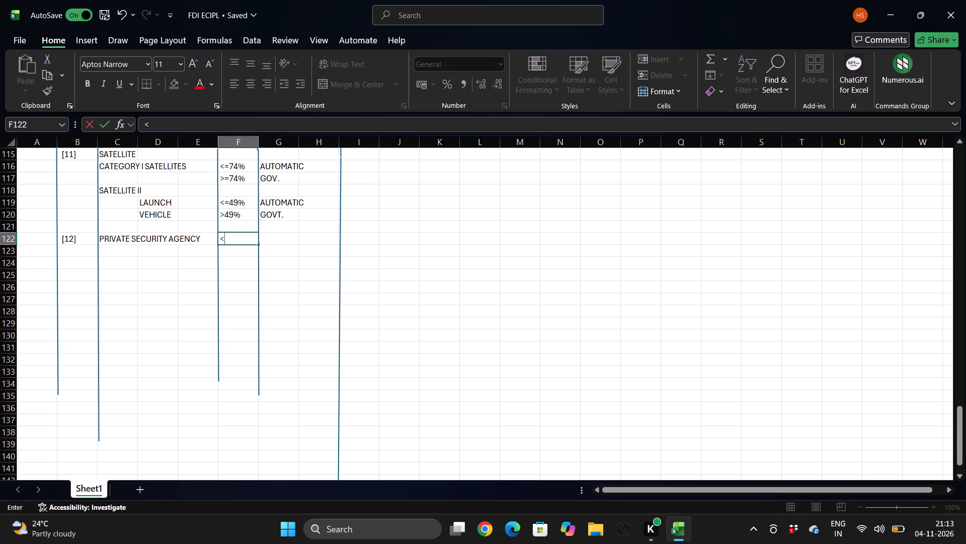
key(equal)
key(4)
key(9)
key(shift+percent)
click(278, 246)
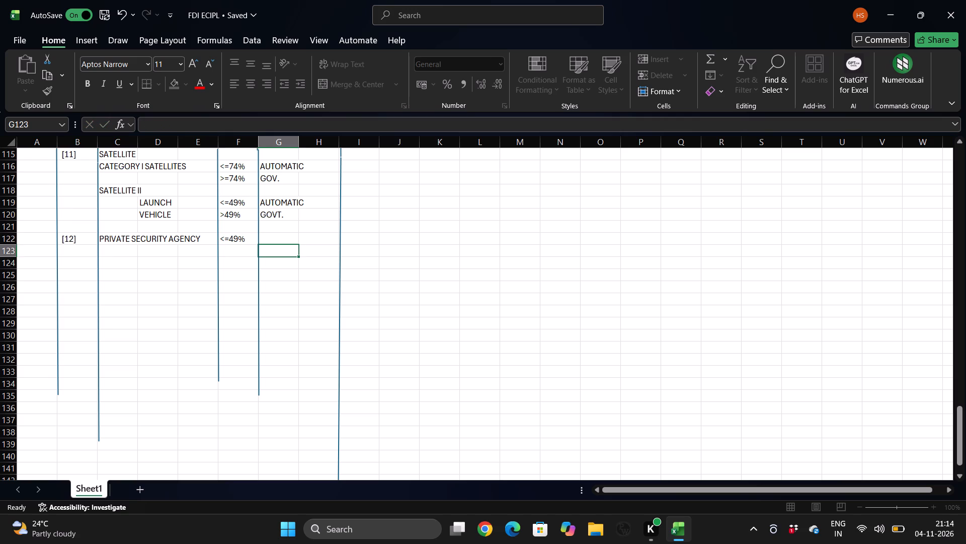
click(278, 237)
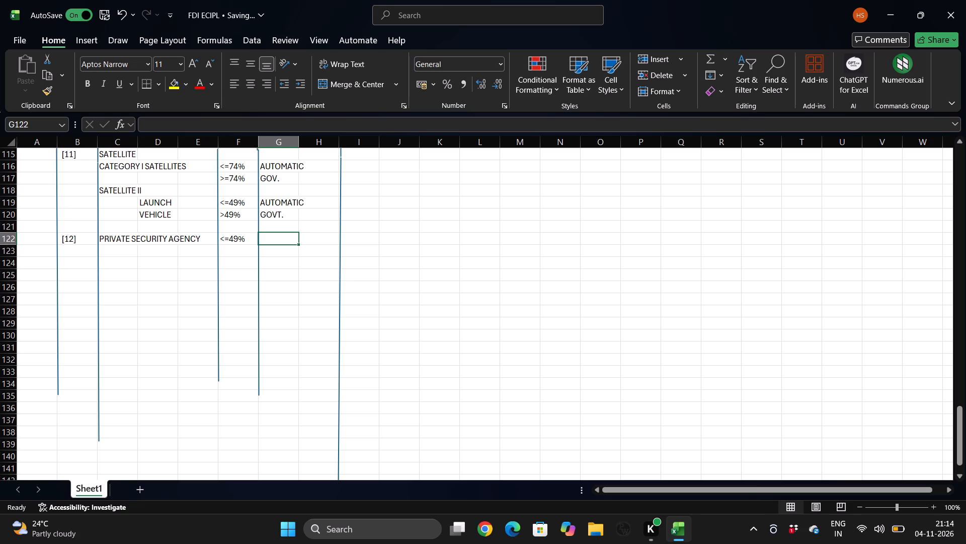
text(AUTOMATIC)
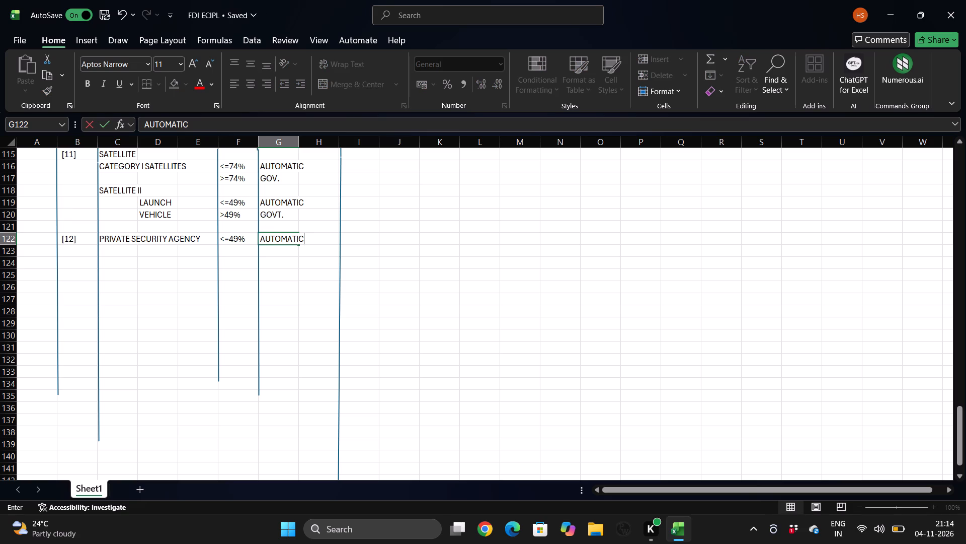
key(space)
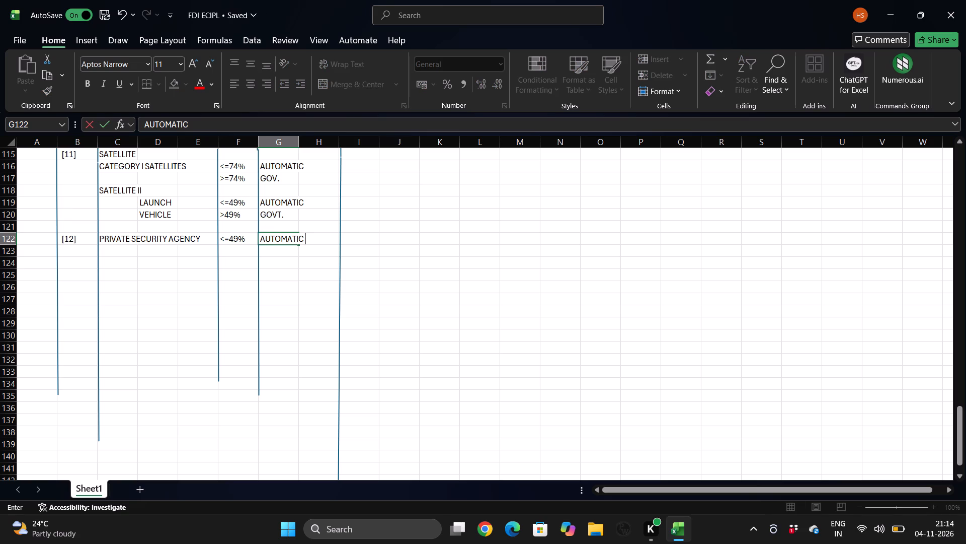
Enter the second limit ">49%" for the private security agency sector in cell F123.
click(239, 252)
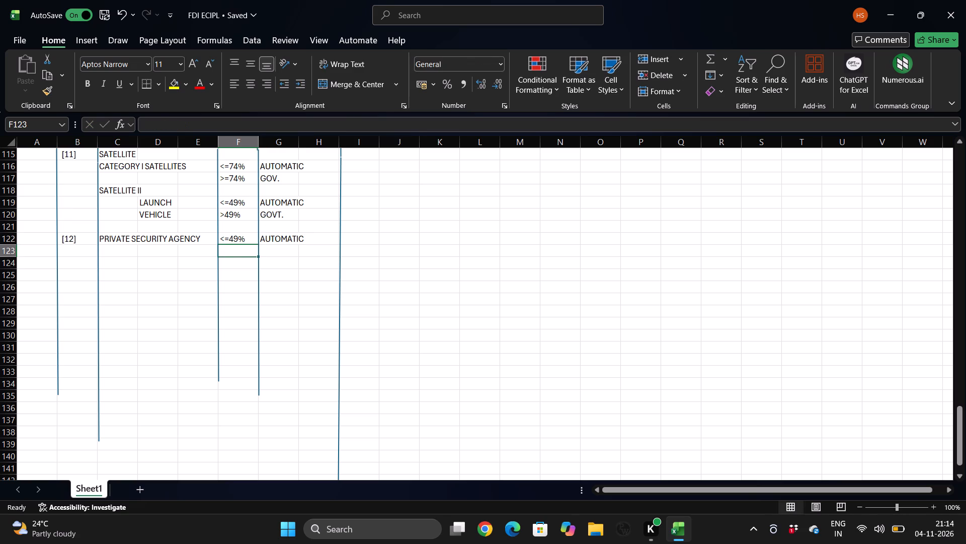
key(shift+greater)
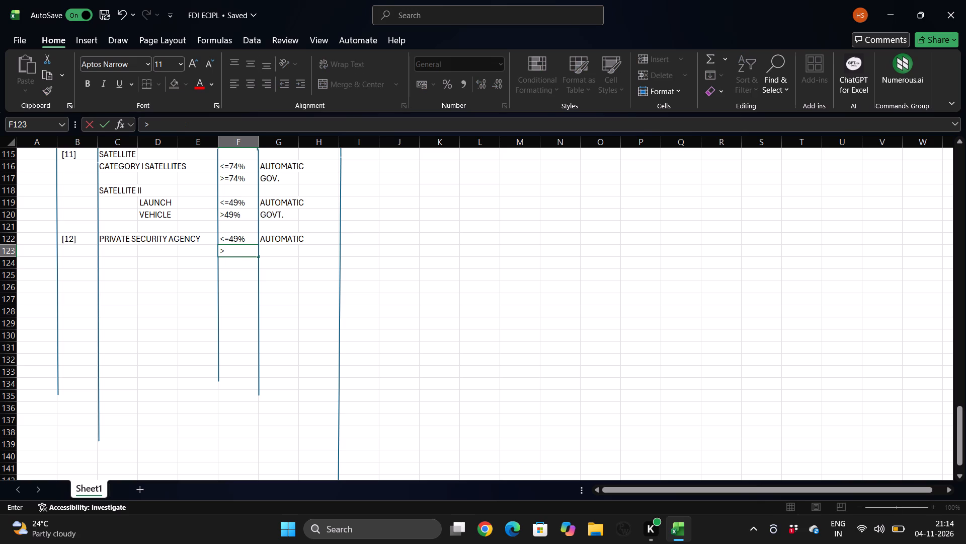
text(49)
key(shift+percent)
Replace the private security agency's second limit in F123 with "49%-74%" and enter its route "GOV." in G123.
key(BackSpace)
key(BackSpace)
key(BackSpace)
key(BackSpace)
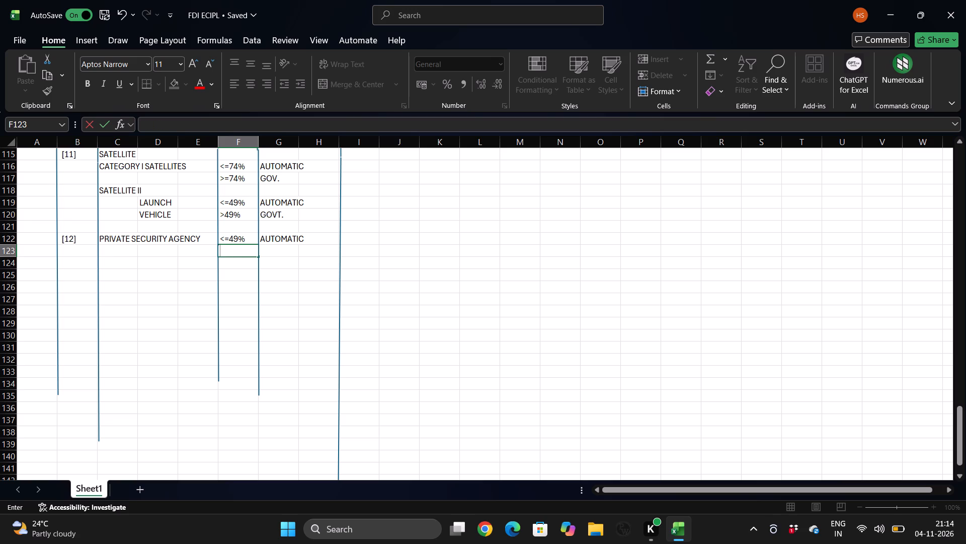
key(4)
key(9)
key(shift+percent)
key(minus)
text(74)
key(shift+percent)
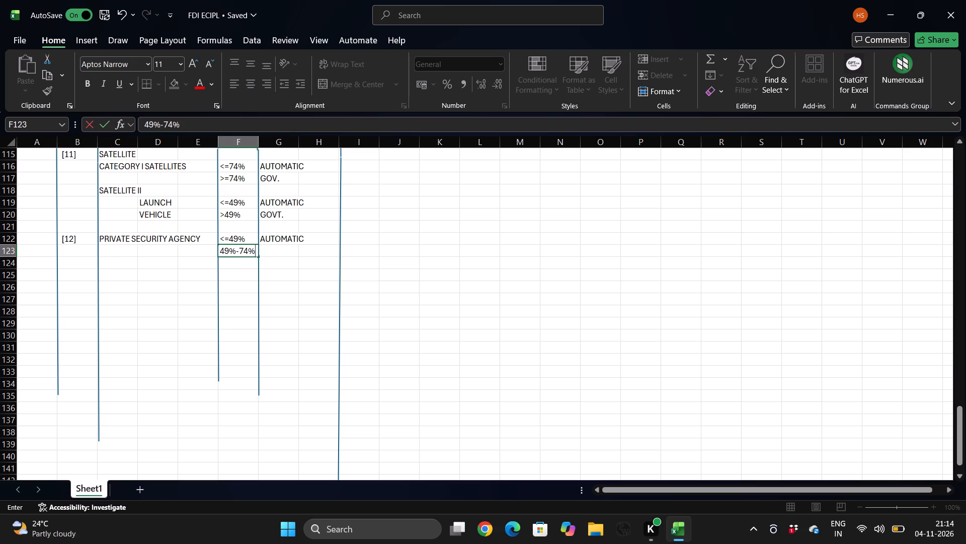
click(270, 253)
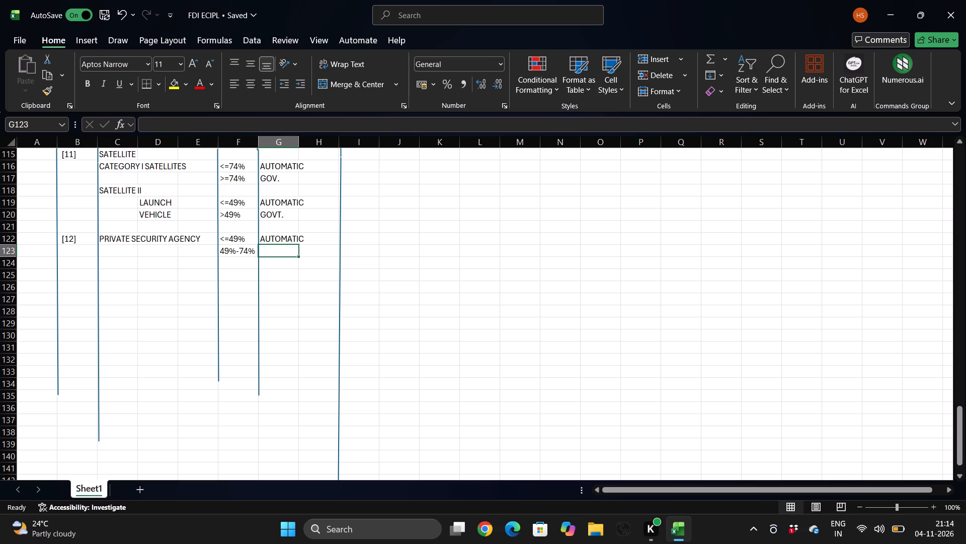
text(GOV.)
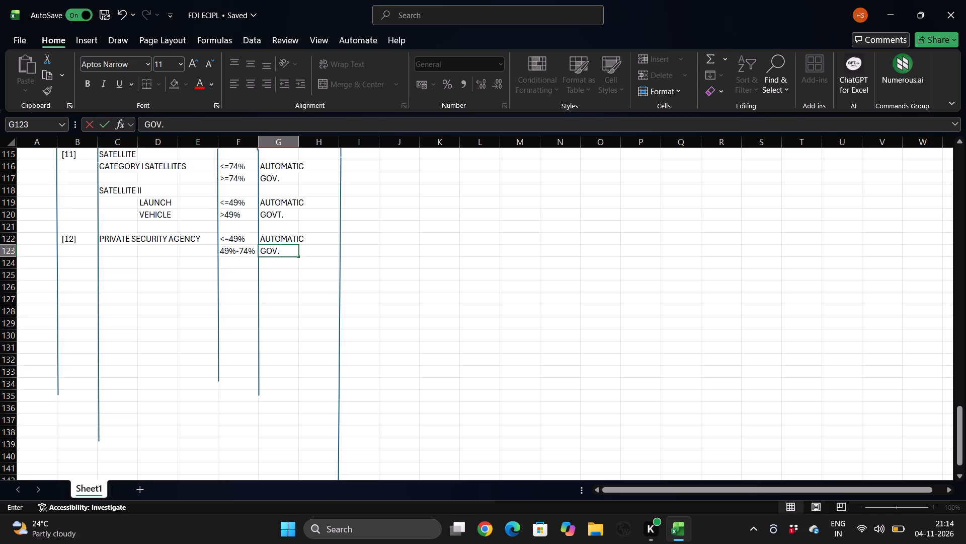
Enter the sector number "[13]" in cell B124, indented by two spaces.
click(76, 269)
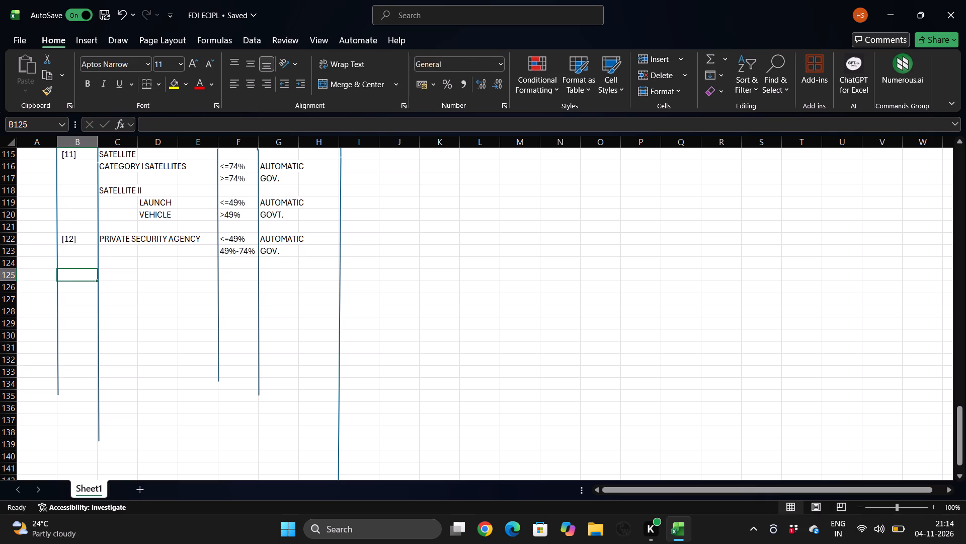
click(76, 263)
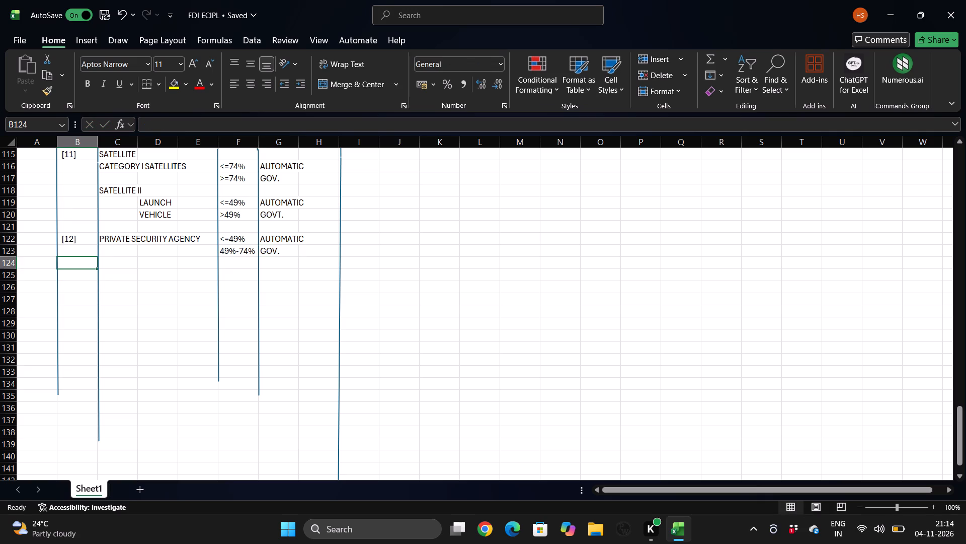
key(space)
key(space)
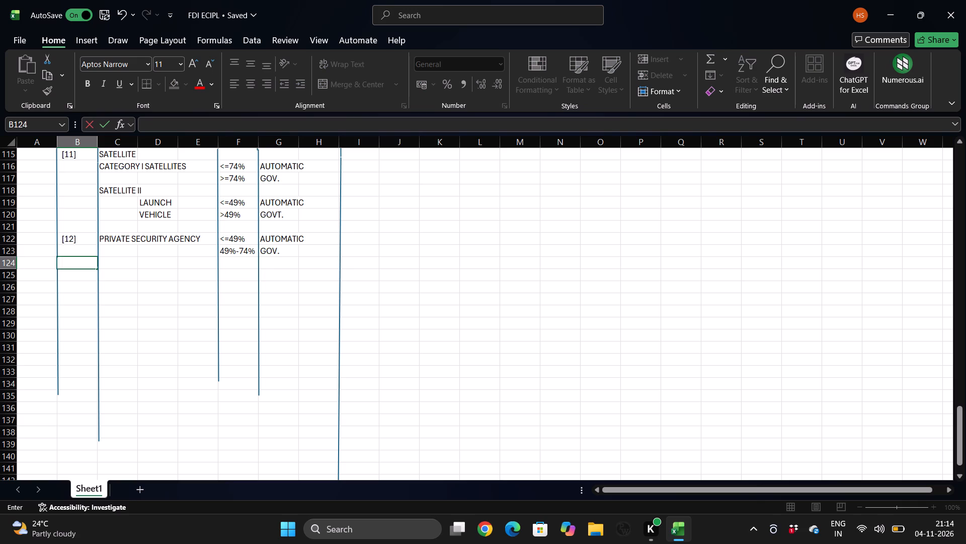
text([13)
text(])
key(space)
Enter the sector name "TELECOM [ JIO ]" in cell C124, beside number [13].
click(113, 266)
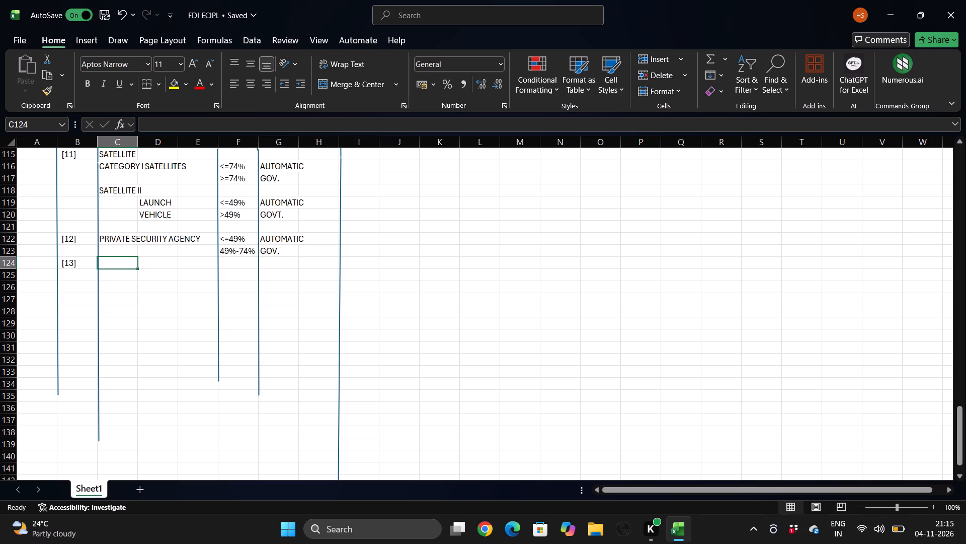
text(TELEX)
key(BackSpace)
text(COM)
key(space)
key(bracketleft)
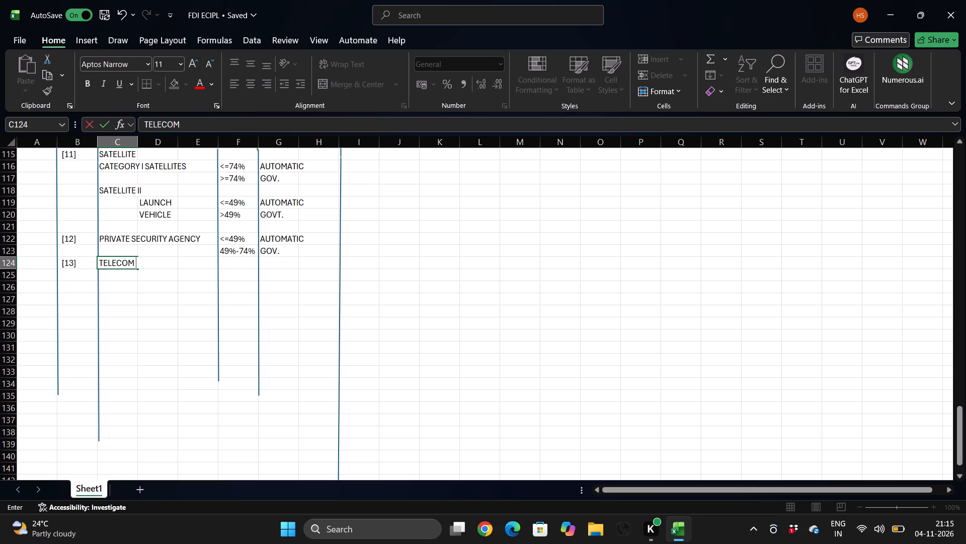
key(space)
text(JIO ])
Enter the telecom sector's limit "100" in F124 and its route as "AUUTOMATIC" in G124.
click(224, 263)
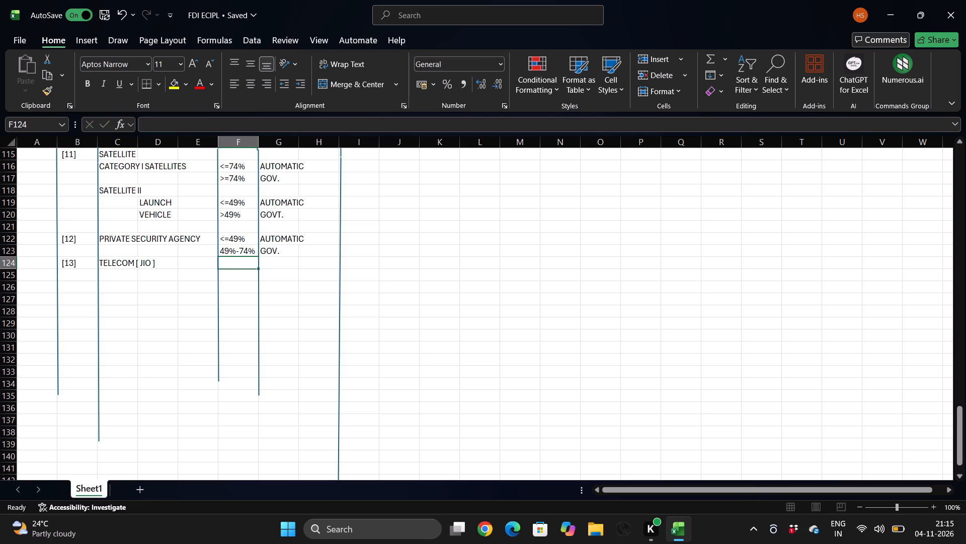
text(100)
key(space)
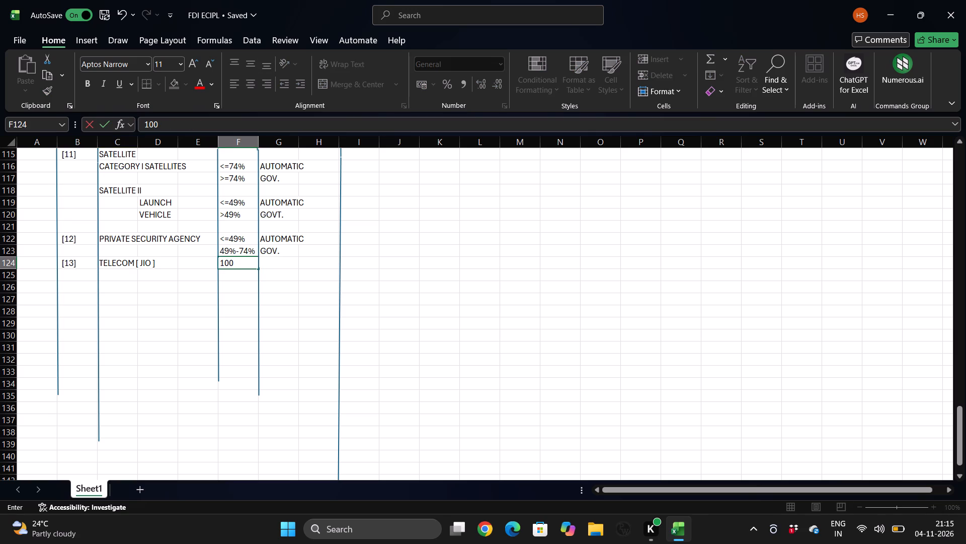
click(274, 260)
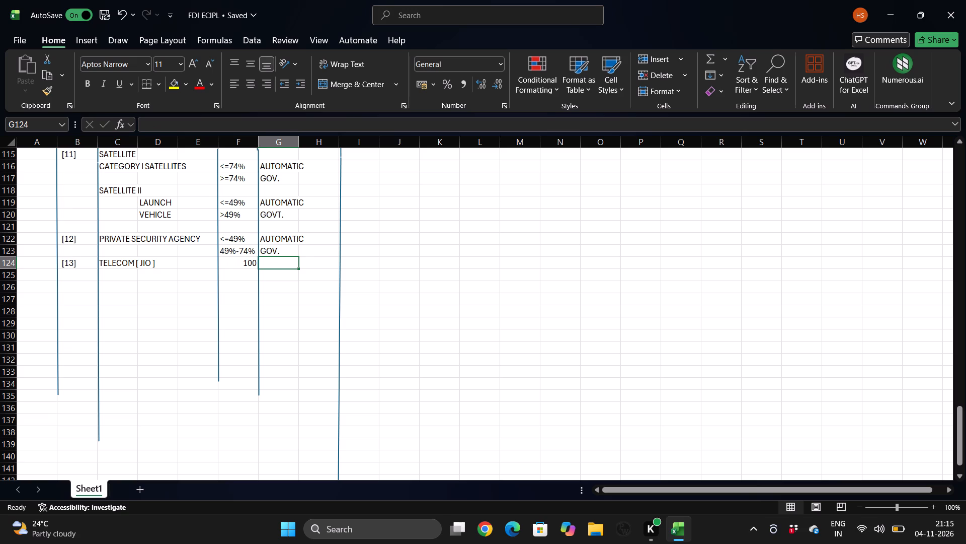
key(a)
text(UUTO)
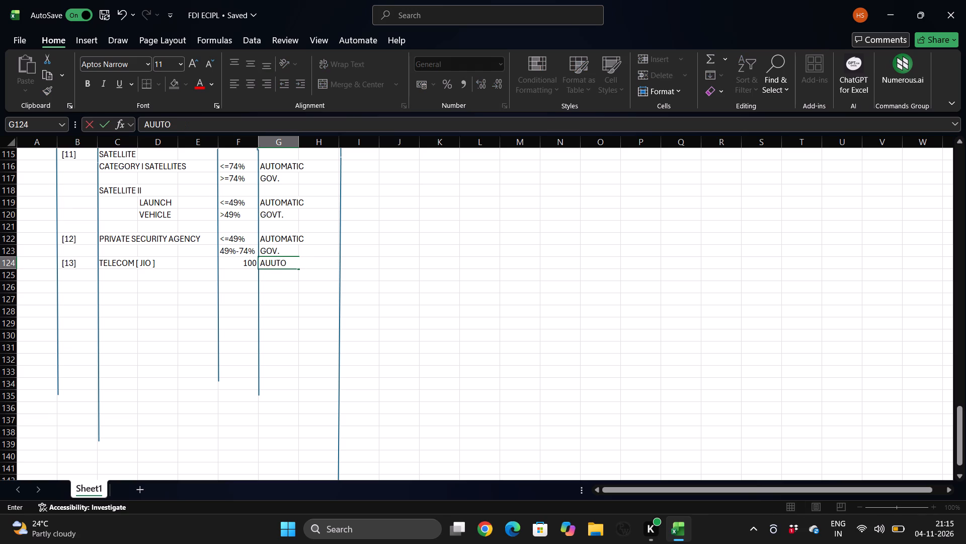
text(MATIC)
key(space)
Add the sector number "[14]", indented by two spaces, in B125 and the name "ECOMMERCE ACTIVITY" in C125.
click(68, 274)
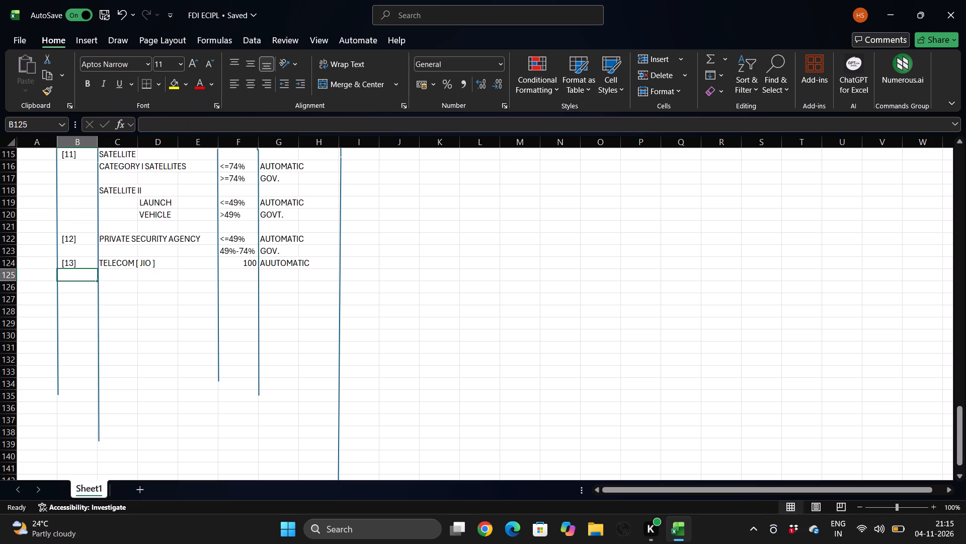
key(space)
key(space)
text([14])
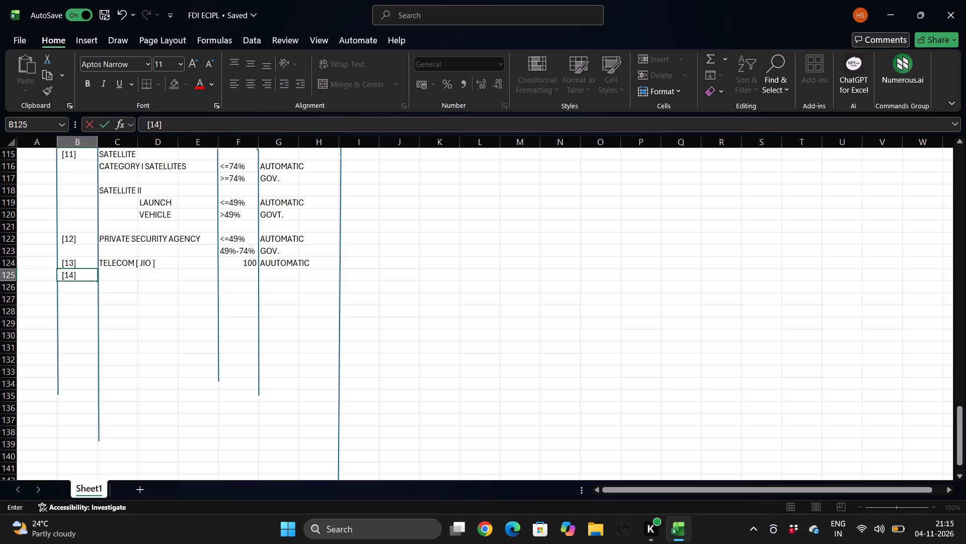
click(106, 279)
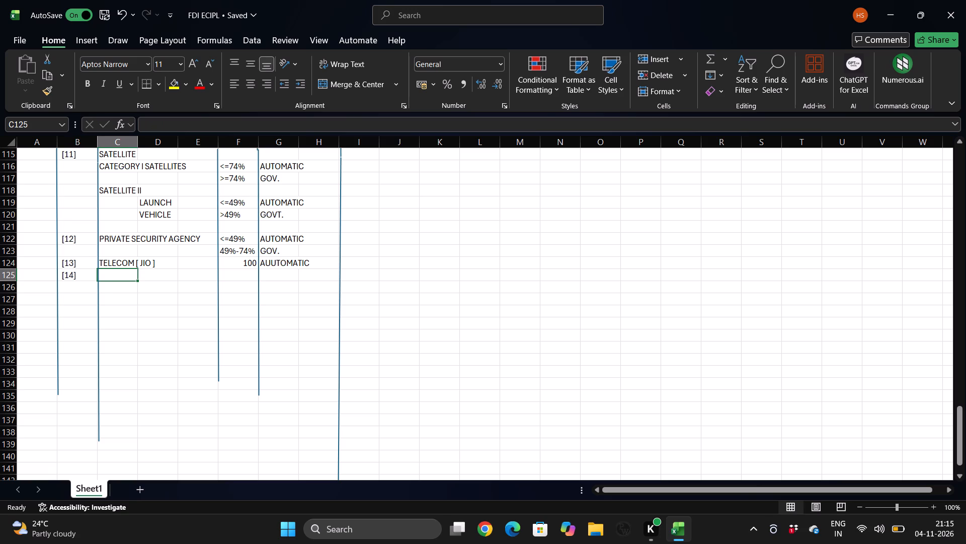
text(ECO)
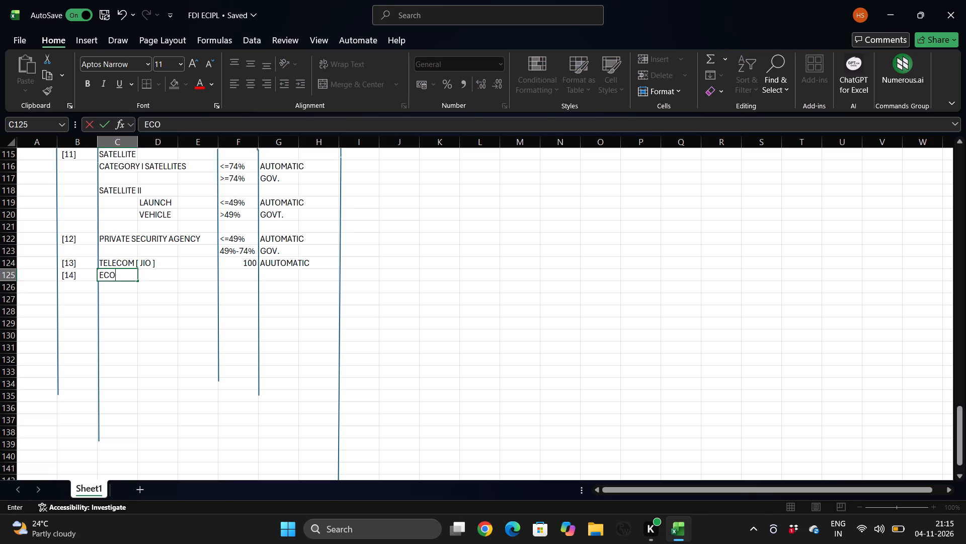
text(MMERCE)
key(space)
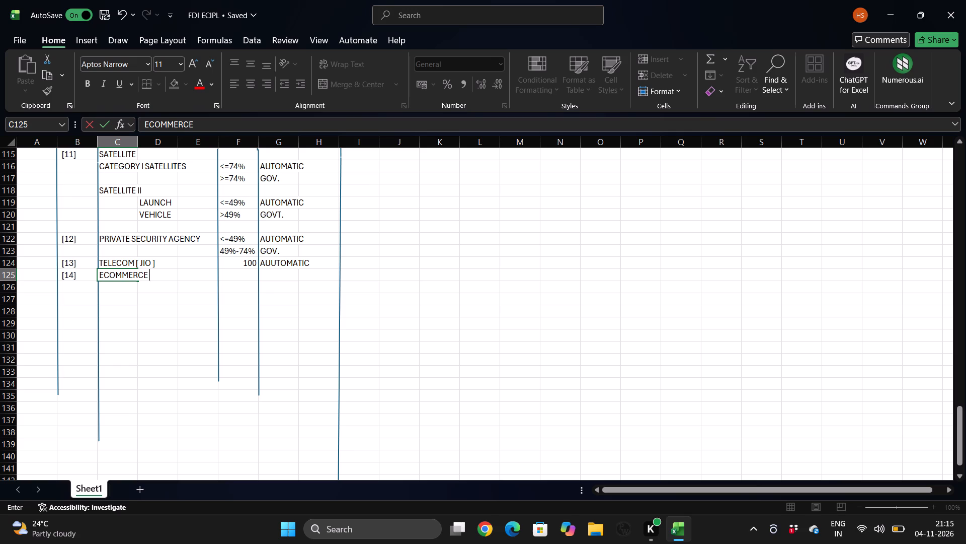
text(ACTIVITY)
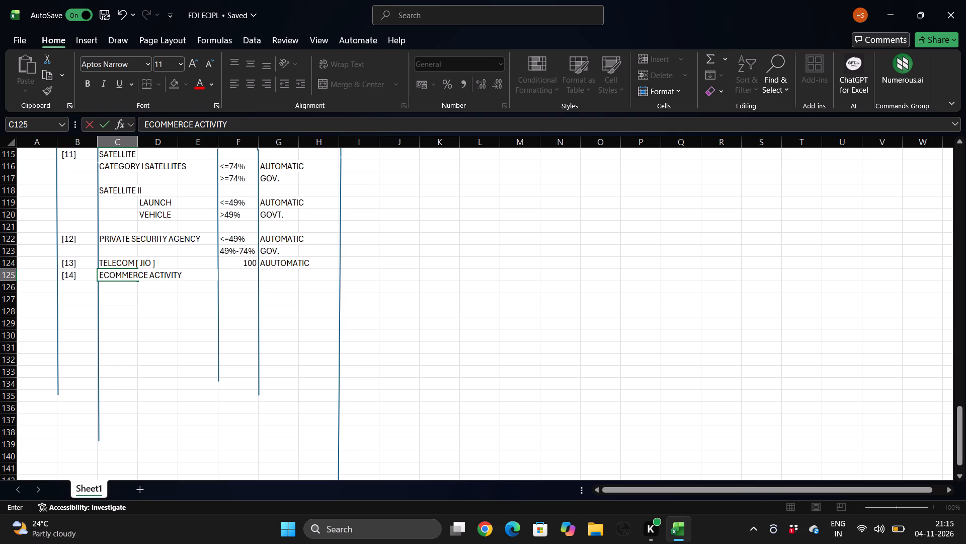
Enter the limit "100" for the ecommerce activity sector in cell F125.
click(235, 271)
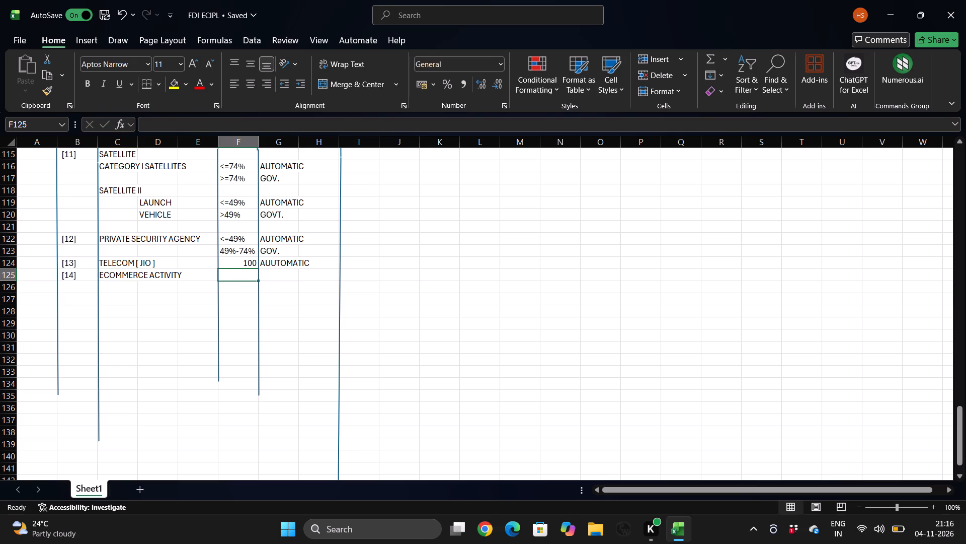
key(1)
text(00)
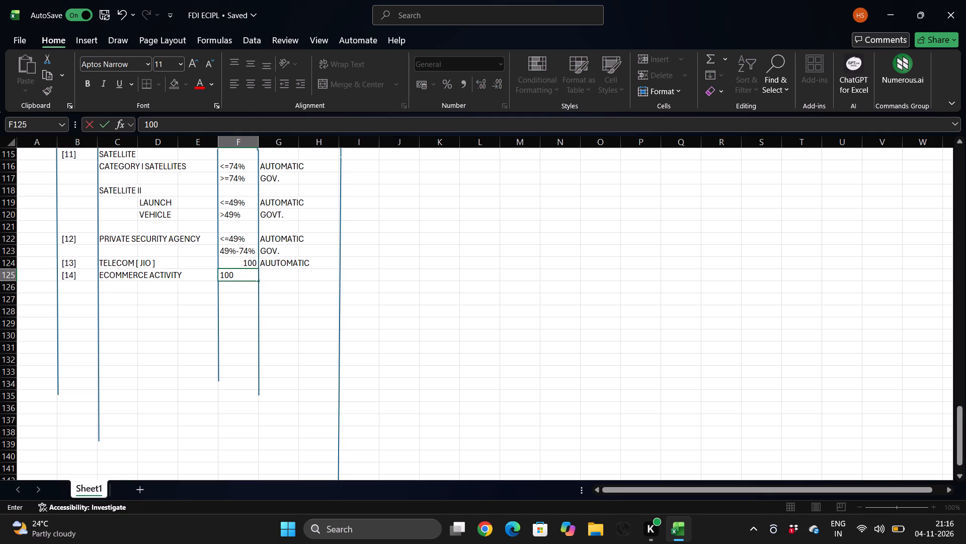
click(264, 279)
Correct the spelling of the telecom sector's route in cell G124 to "AUTOMATIC".
click(279, 265)
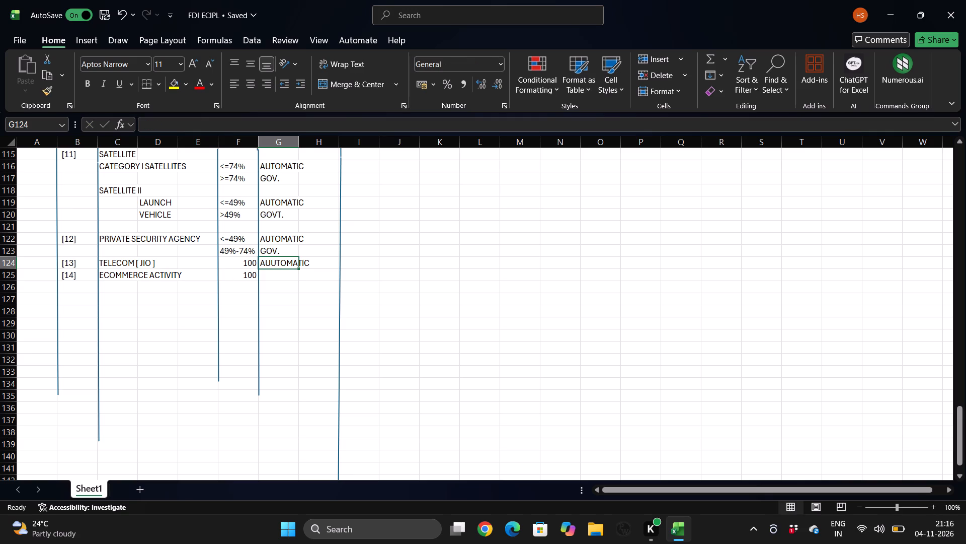
click(158, 122)
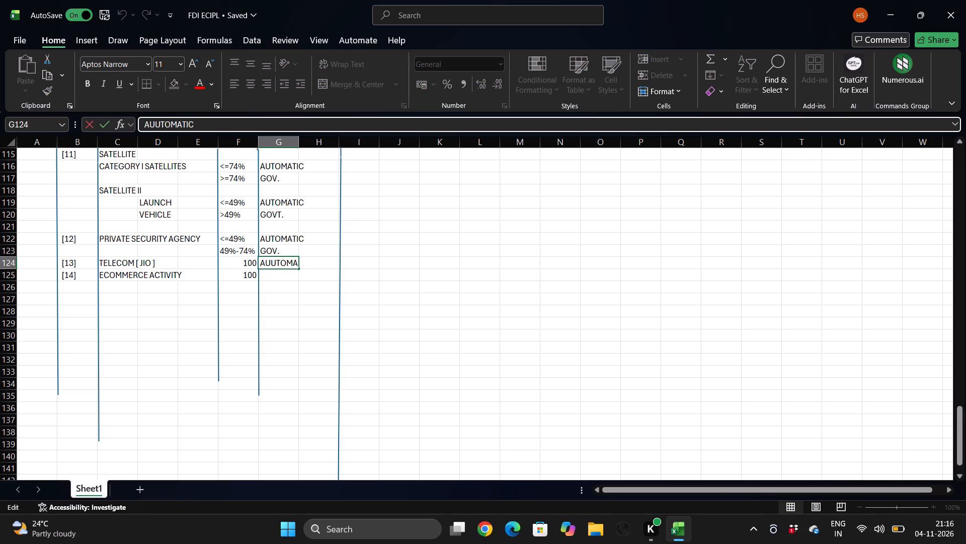
key(BackSpace)
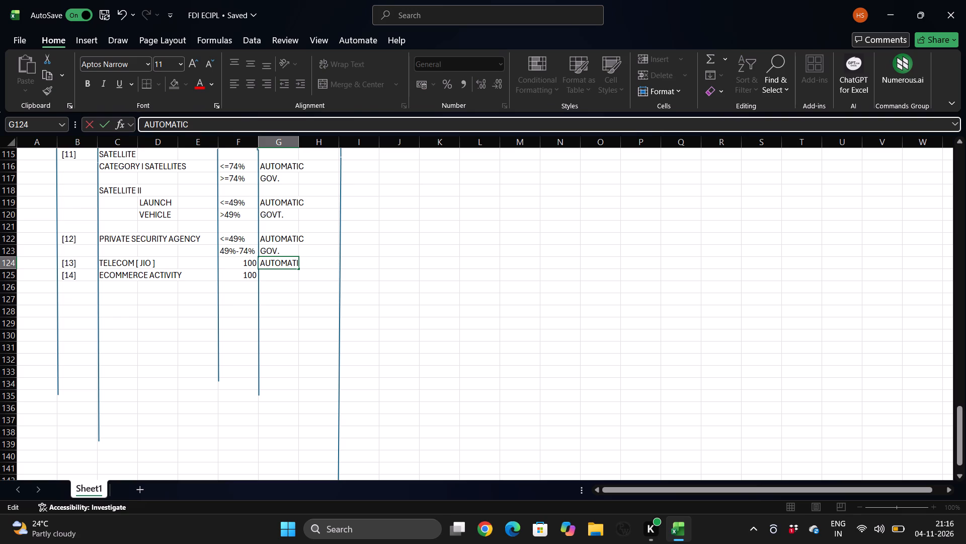
Enter the route "AUTOMATIC" for the ecommerce activity sector in cell G125.
click(264, 276)
text(AUTO)
text(MATIC)
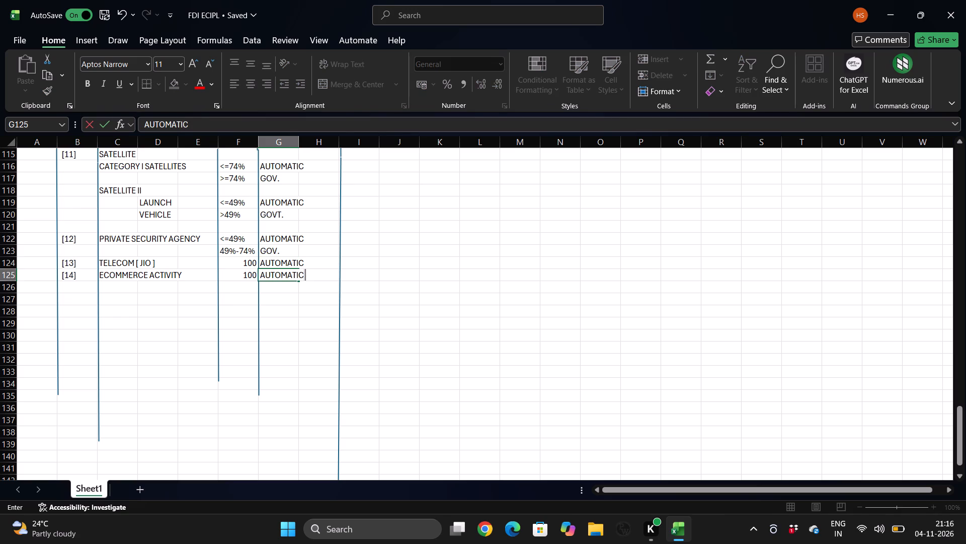
click(70, 288)
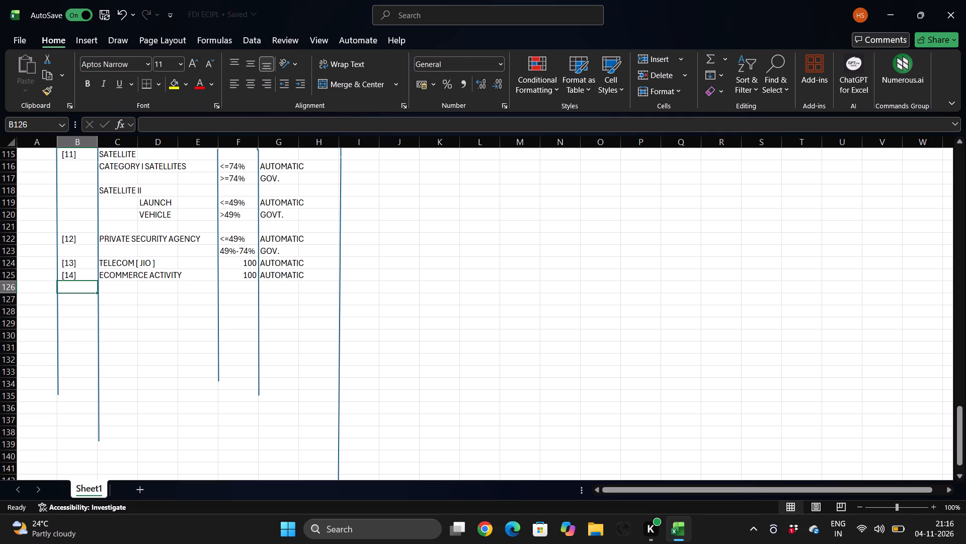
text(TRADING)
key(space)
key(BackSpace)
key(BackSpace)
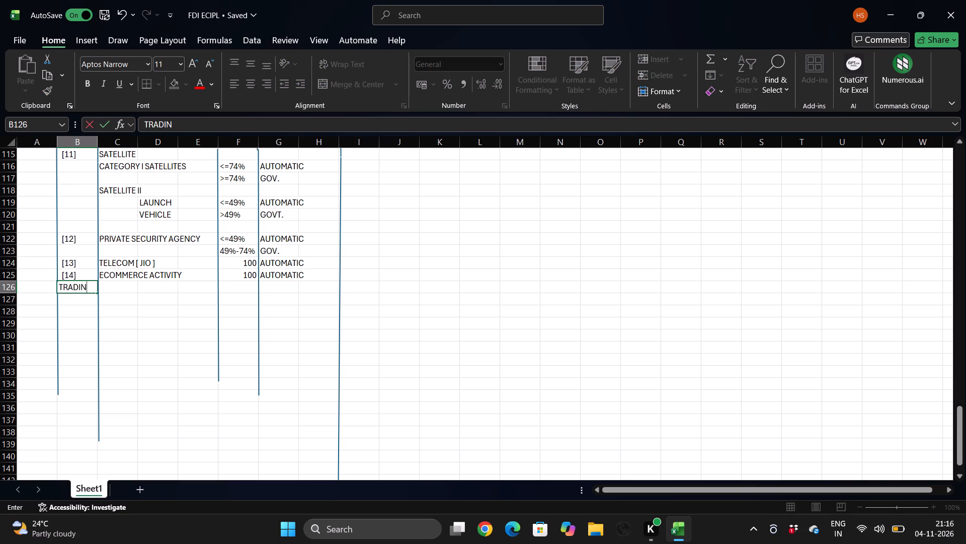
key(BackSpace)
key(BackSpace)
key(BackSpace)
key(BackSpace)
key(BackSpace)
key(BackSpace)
Enter the sector number "[15]", indented by two spaces, in cell B126.
key(space)
key(space)
key(bracketleft)
text(15)
text(])
key(space)
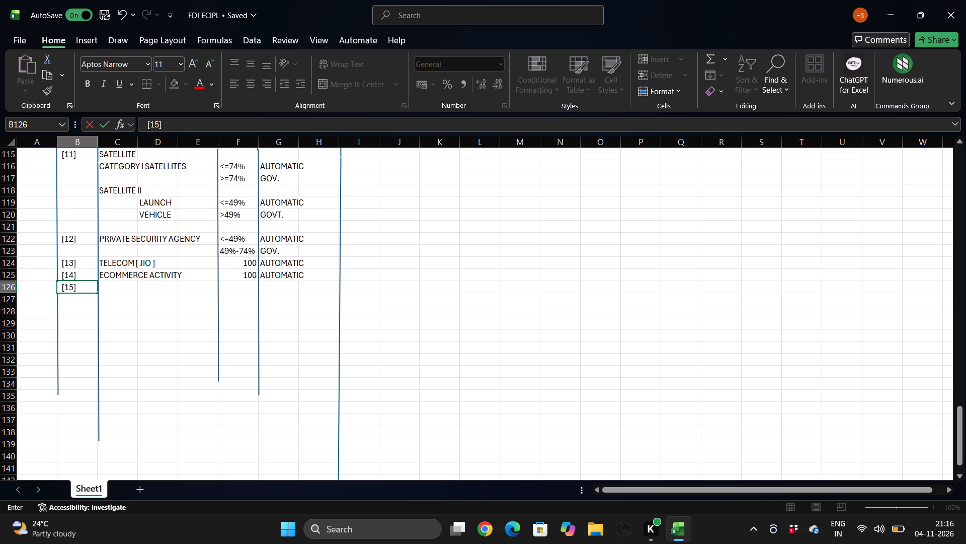
Enter the sector name "TRADING / WHOLESALE" in cell C126.
click(130, 291)
text(TRADING)
key(space)
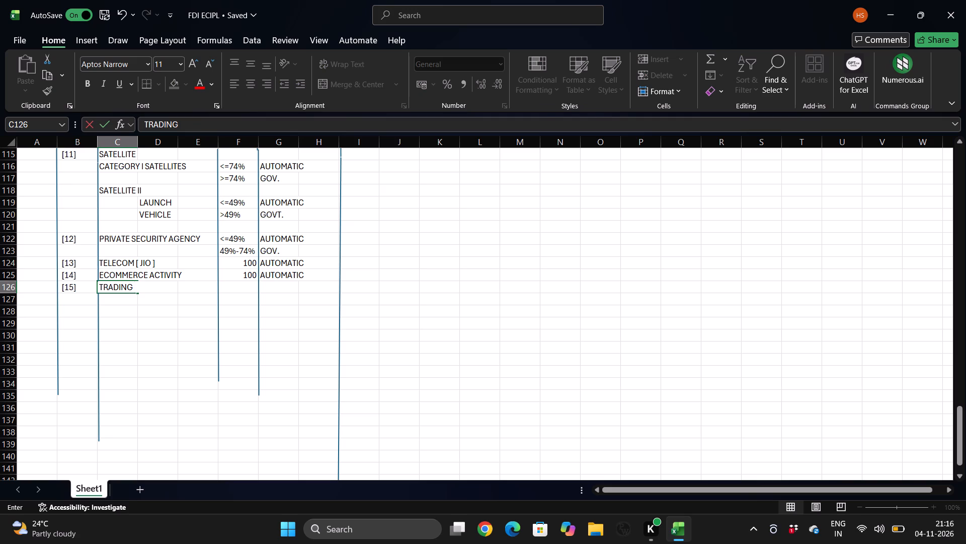
text(/)
key(space)
text(WHOLES)
key(a)
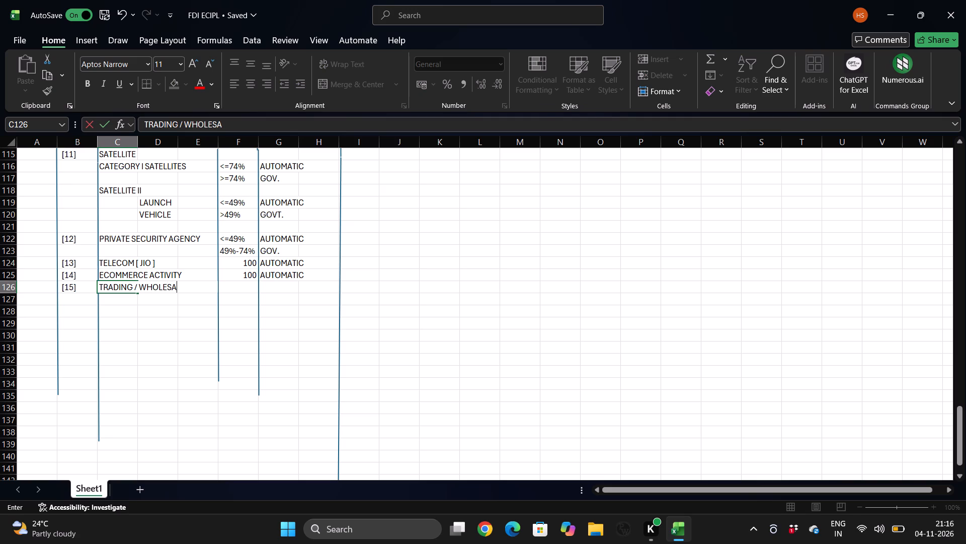
text(LE)
key(space)
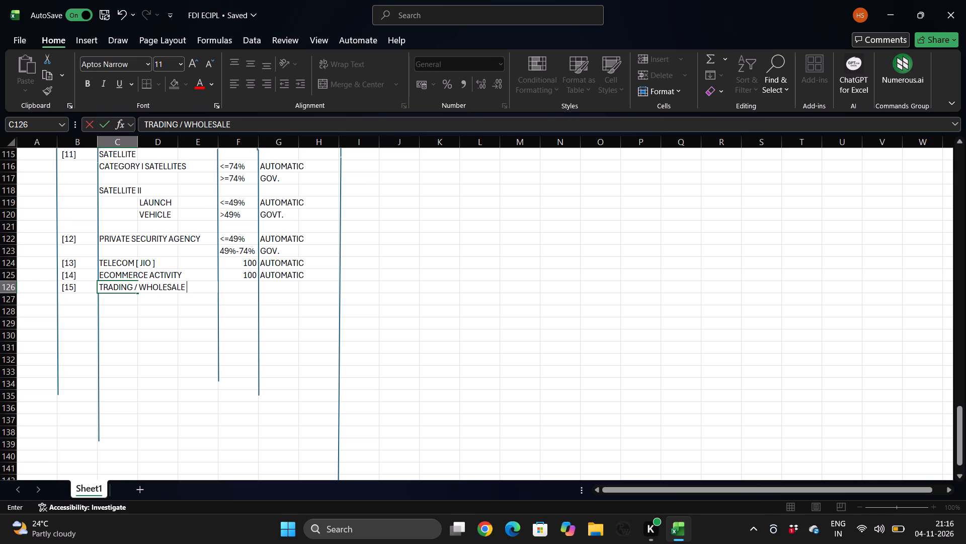
Enter "TRADING" as the second line of sector [15]'s name in cell C127, stripping the autocompleted "/ WHOLESALE".
click(129, 299)
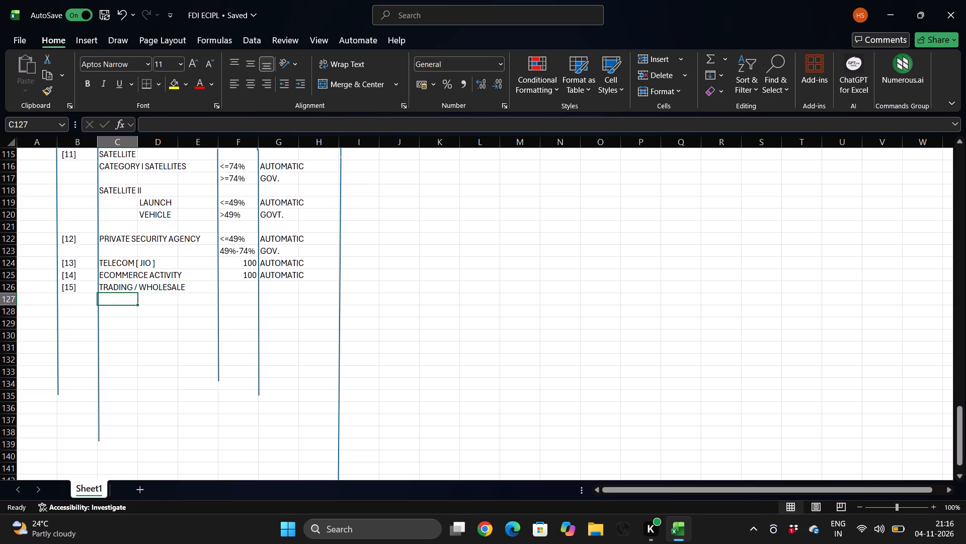
text(TRADING)
key(space)
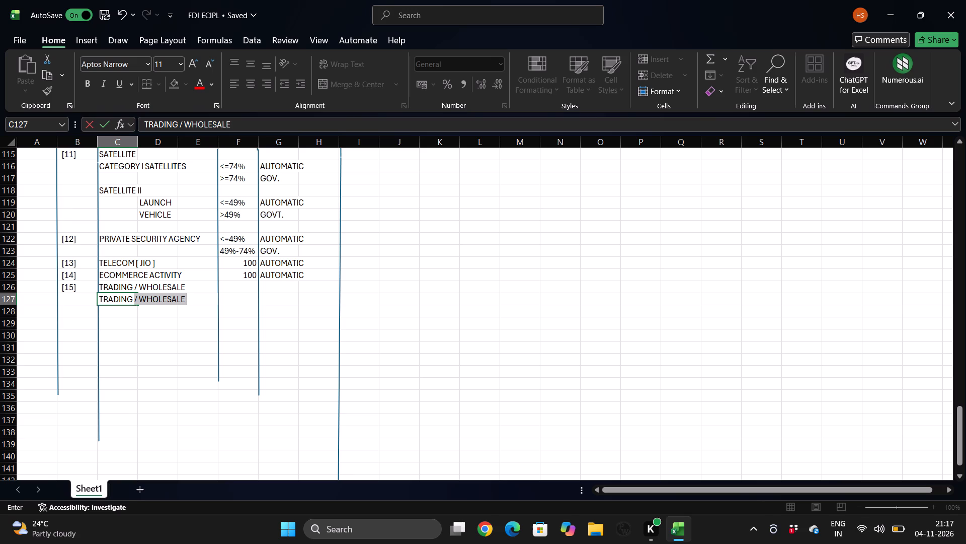
click(239, 289)
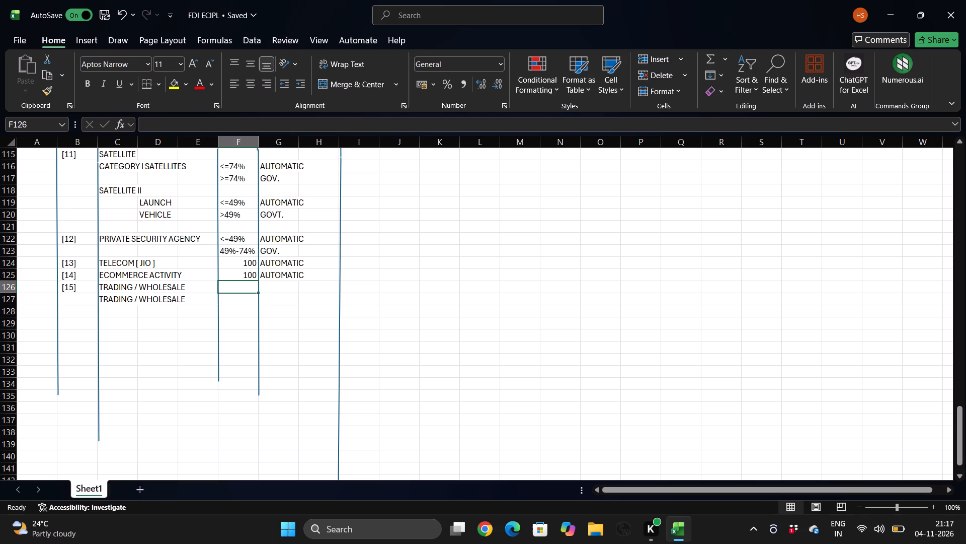
click(179, 302)
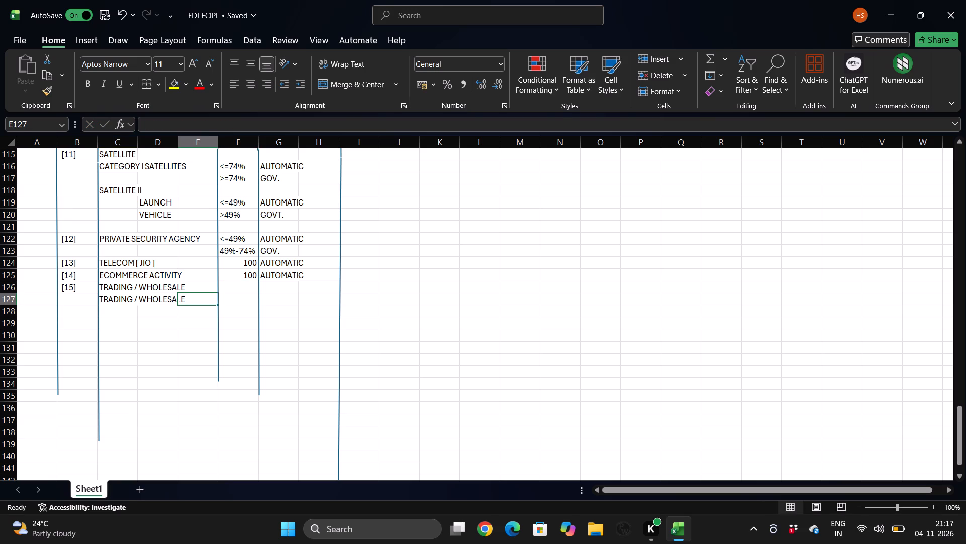
click(112, 303)
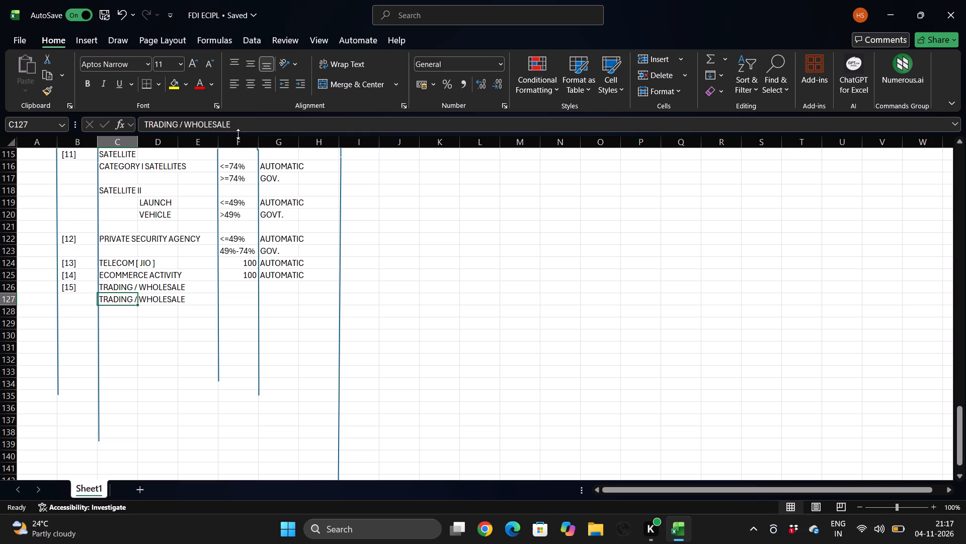
click(235, 124)
key(BackSpace)
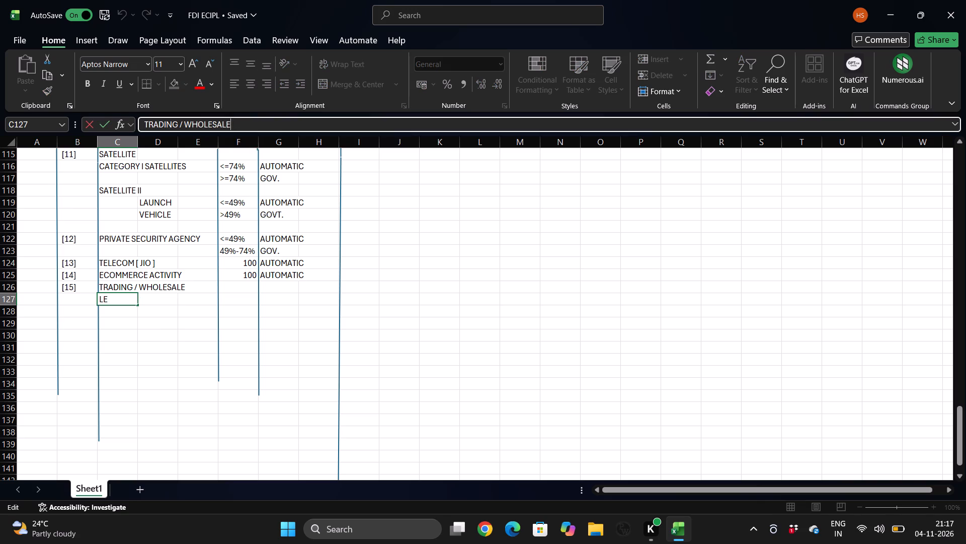
key(BackSpace)
key(BackSpace)
key(BackSpace)
key(BackSpace)
key(BackSpace)
key(BackSpace)
key(BackSpace)
key(BackSpace)
key(BackSpace)
key(BackSpace)
key(BackSpace)
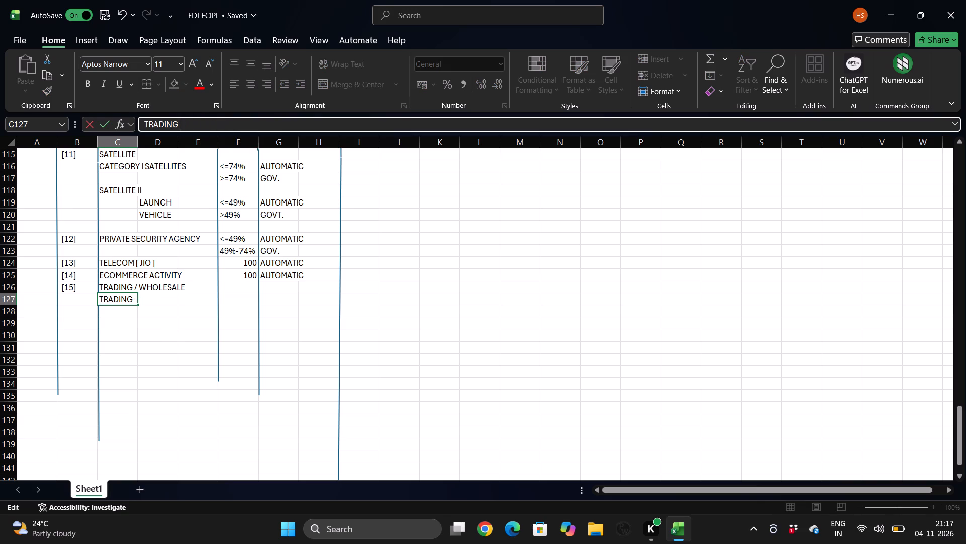
Enter the limit "100" in F126 and the route "AUTOMATIC" in G126 for the wholesale trading sector.
click(239, 284)
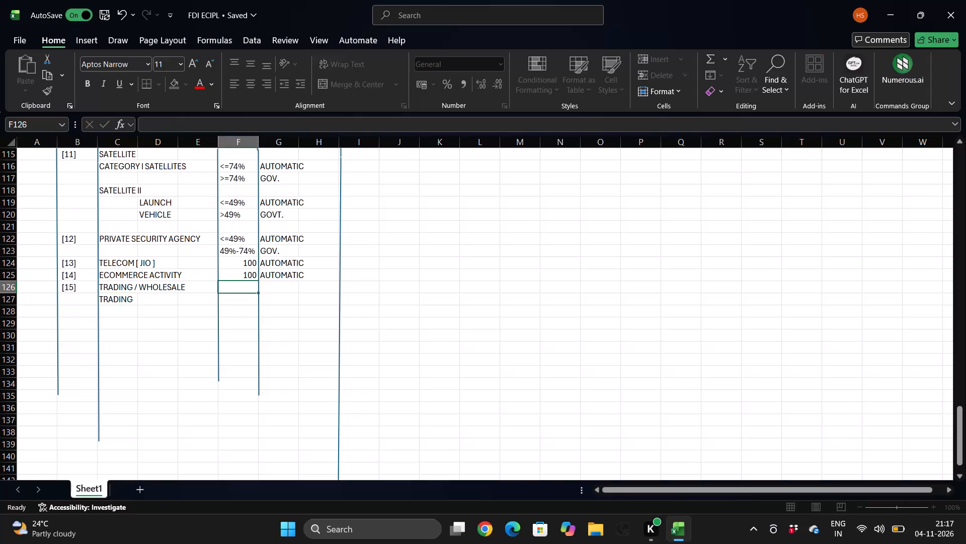
text(100)
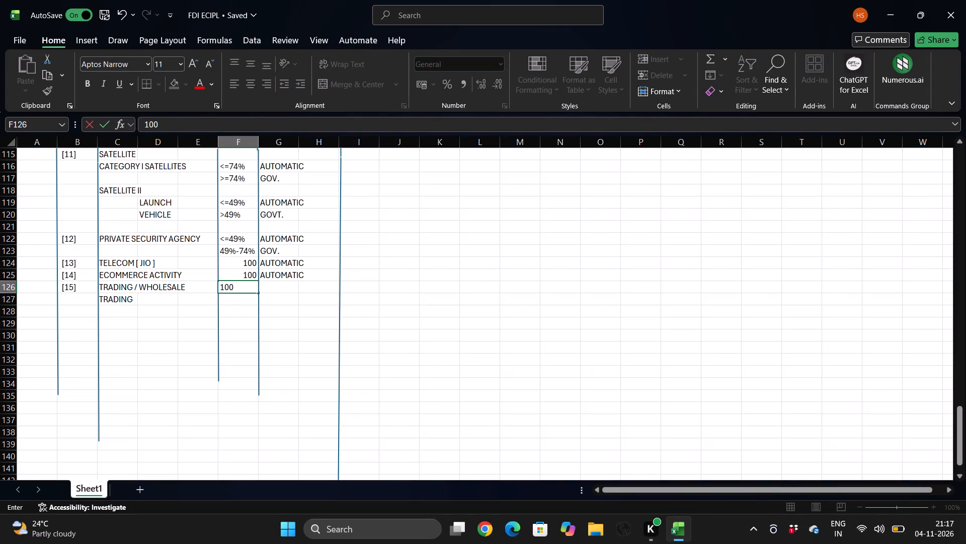
click(278, 291)
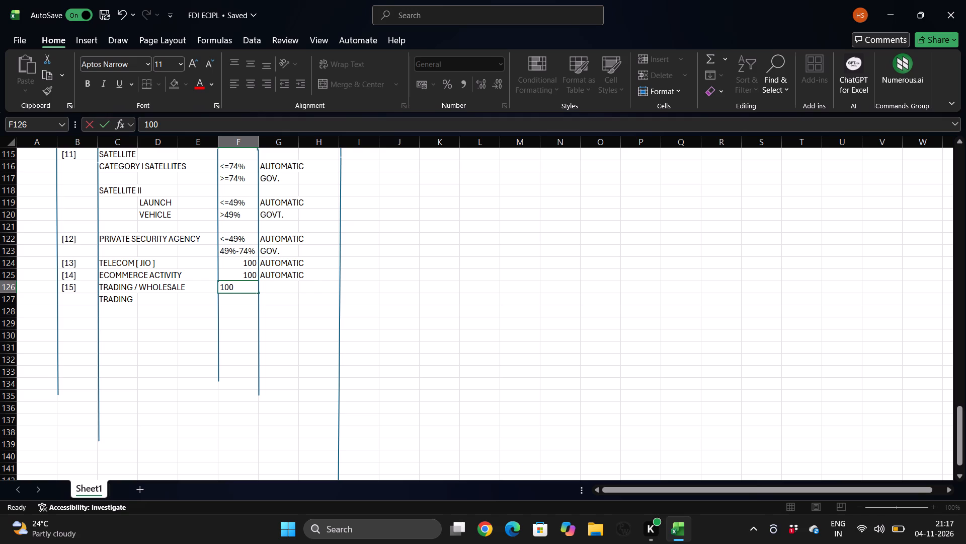
text(AUTOMATIC)
key(space)
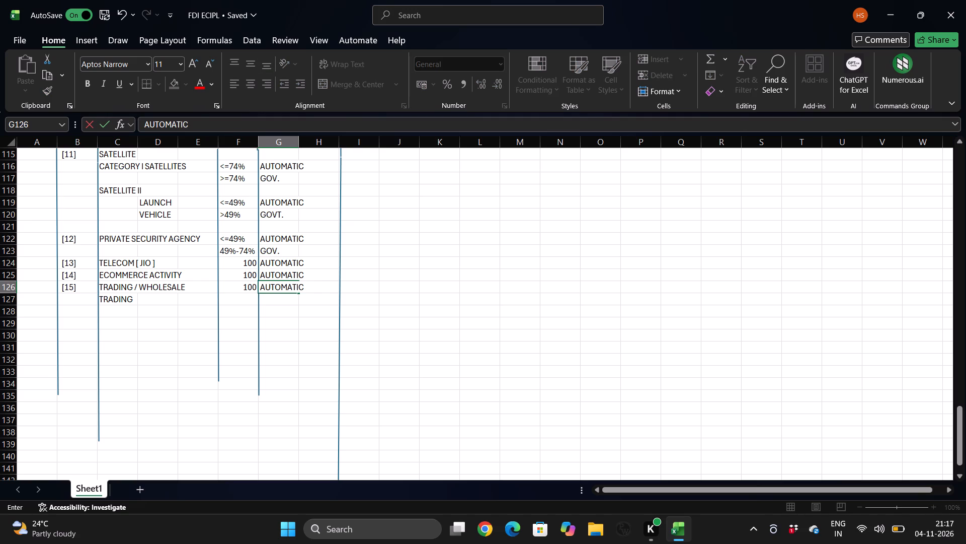
Enter the sector number "[16]", indented by two spaces, in cell B128.
click(74, 311)
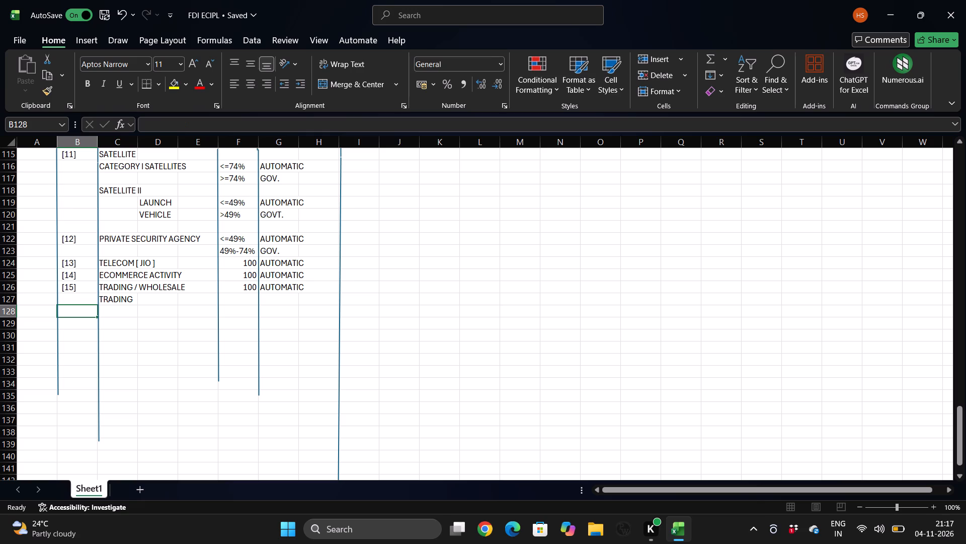
key(space)
key(space)
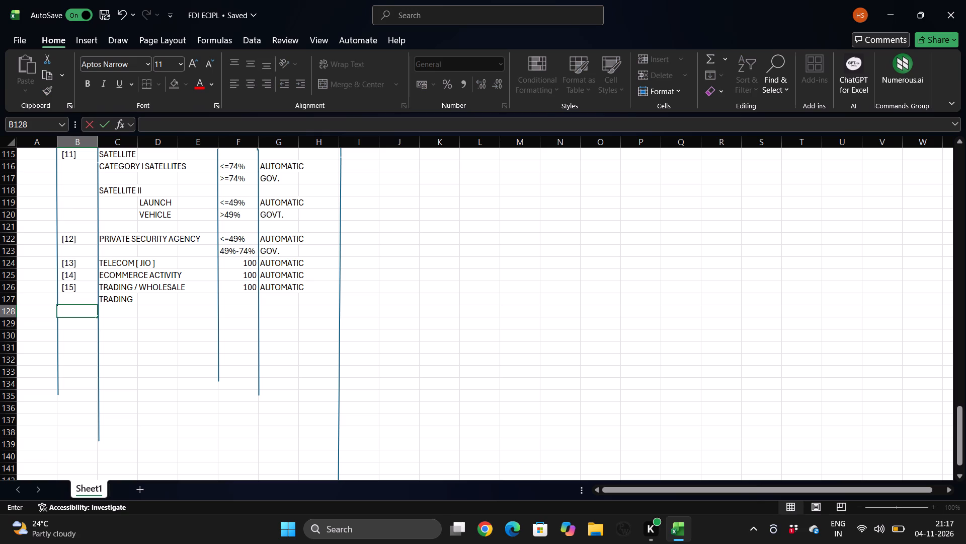
text([1)
text(6])
key(space)
Enter sector [16]'s name on two lines: "SINGLE BRAND PRODUCT" in C128 and "RETAIL TRADING" in C129.
click(105, 312)
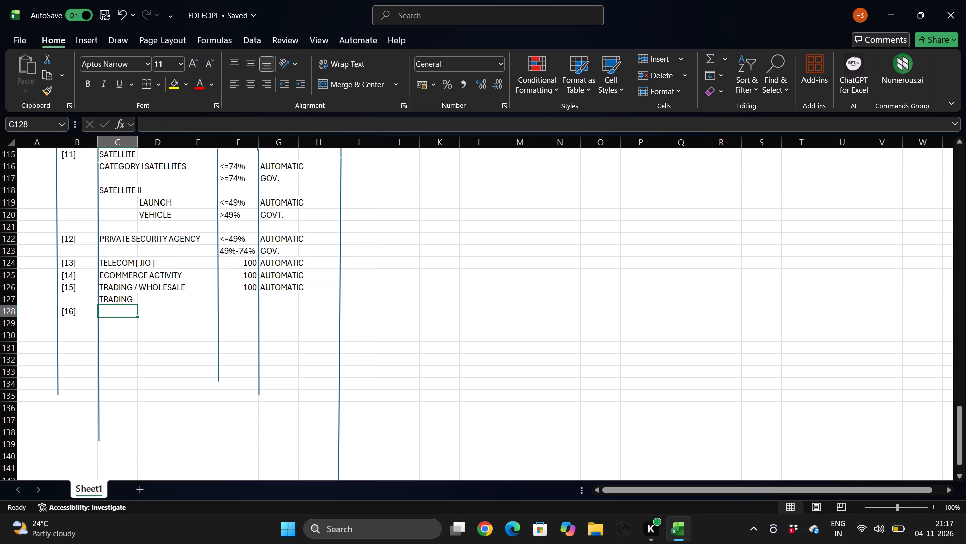
key(s)
text(INGLE BRAND)
key(space)
text(PRODUCT)
key(space)
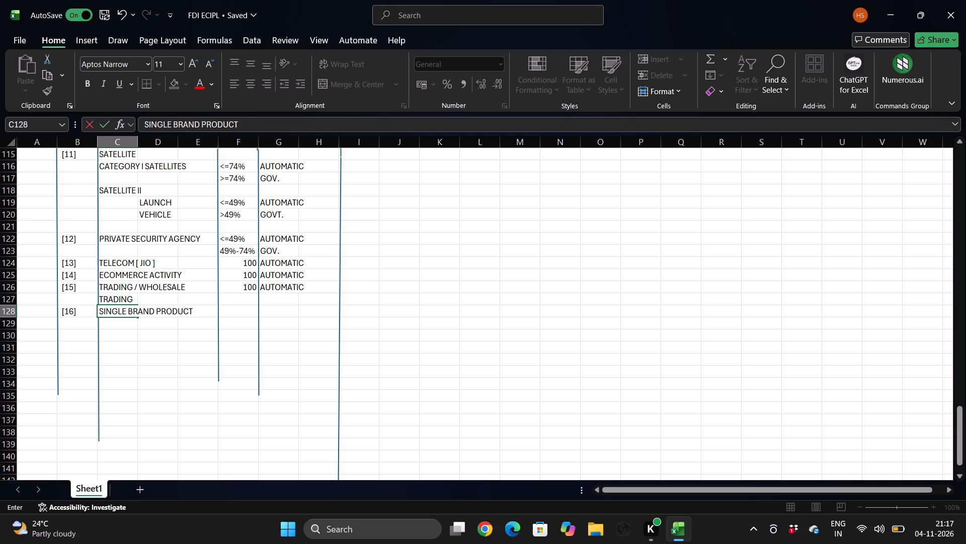
click(106, 318)
click(111, 323)
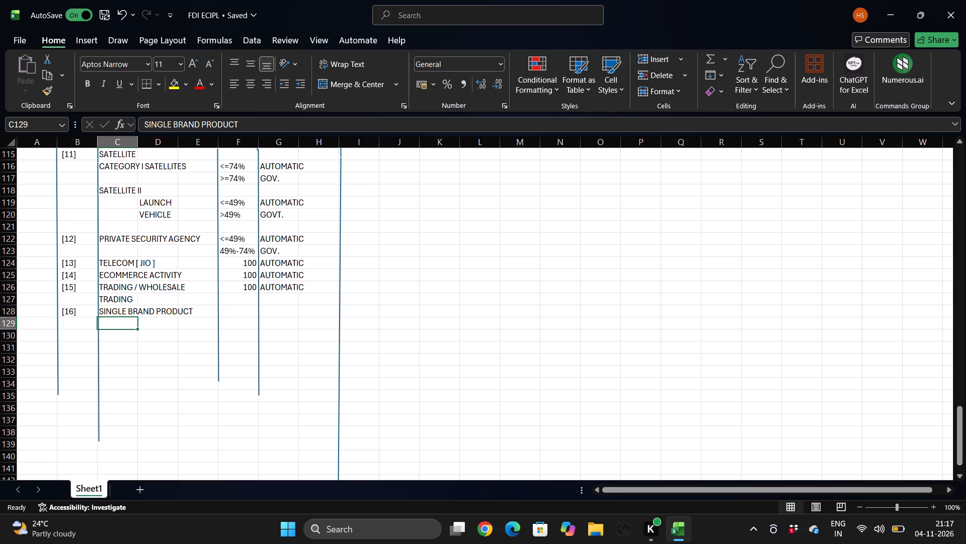
text(RETAIL TRADING)
key(space)
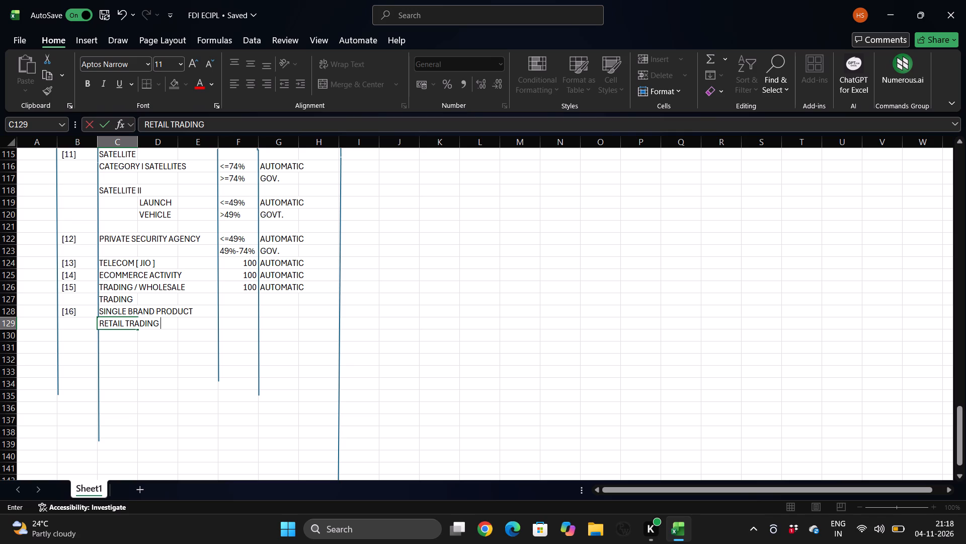
Enter the limit "100" in F128 and the route "AUTOMATIC" in G128 for the single brand retail sector.
click(231, 313)
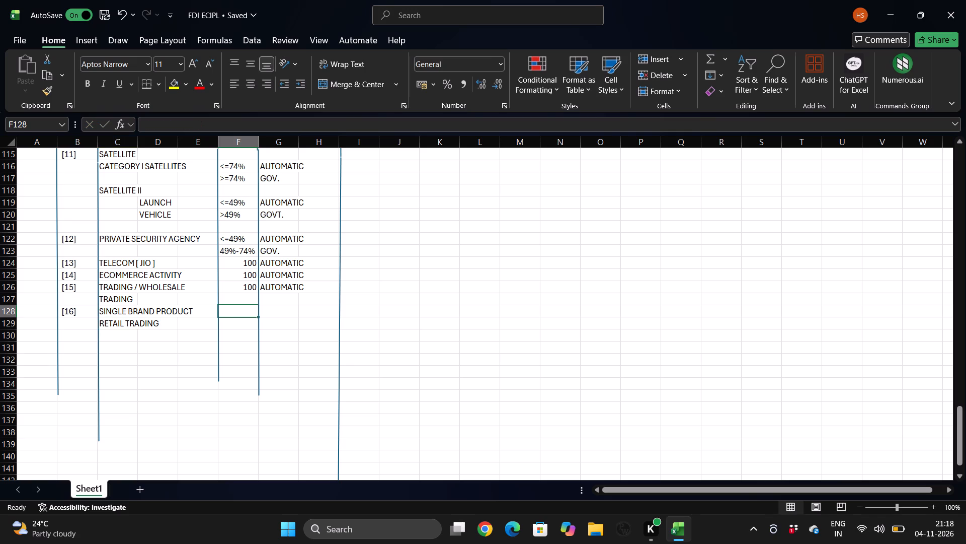
key(1)
text(00)
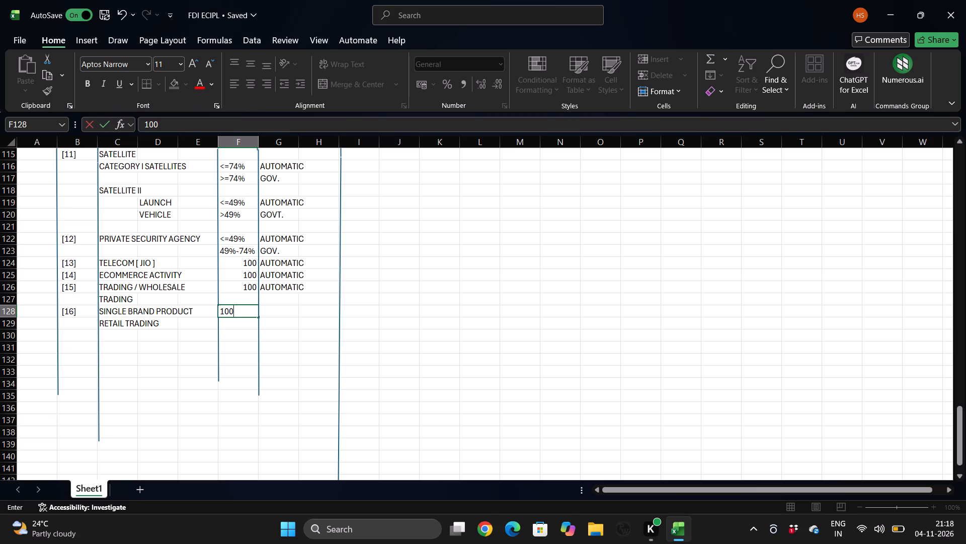
click(272, 314)
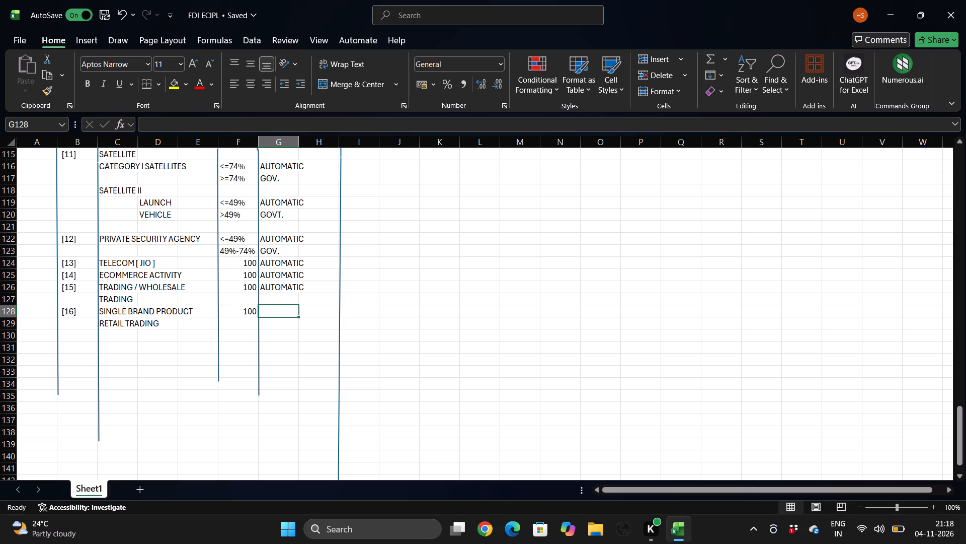
key(a)
text(UTOMATIC)
key(space)
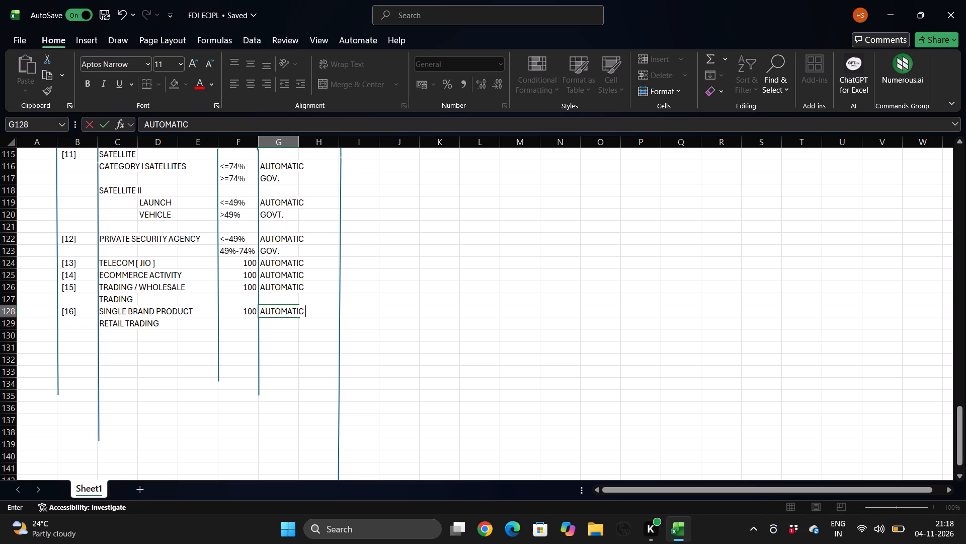
Enter the sector number "[17]", indented by two spaces, in cell B130.
click(91, 337)
key(space)
key(space)
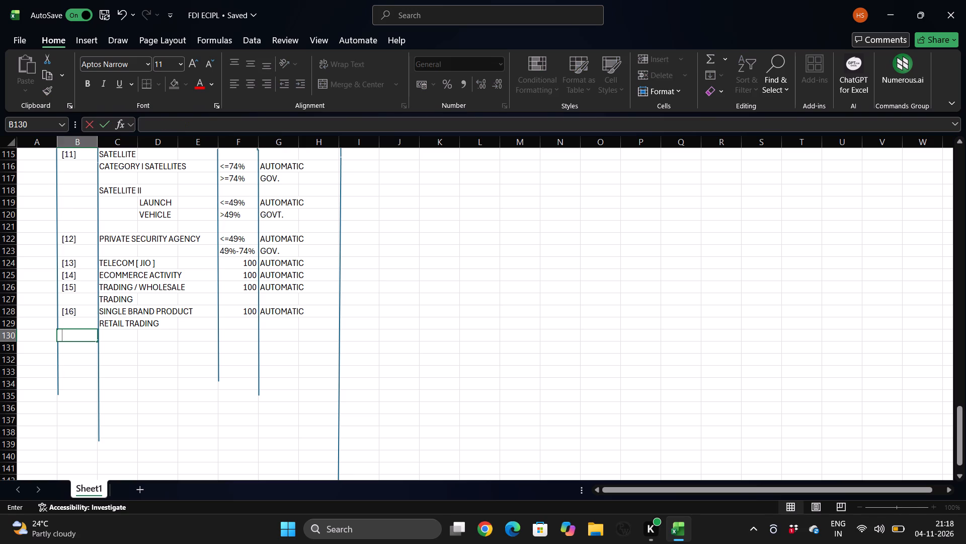
text([1)
text(7])
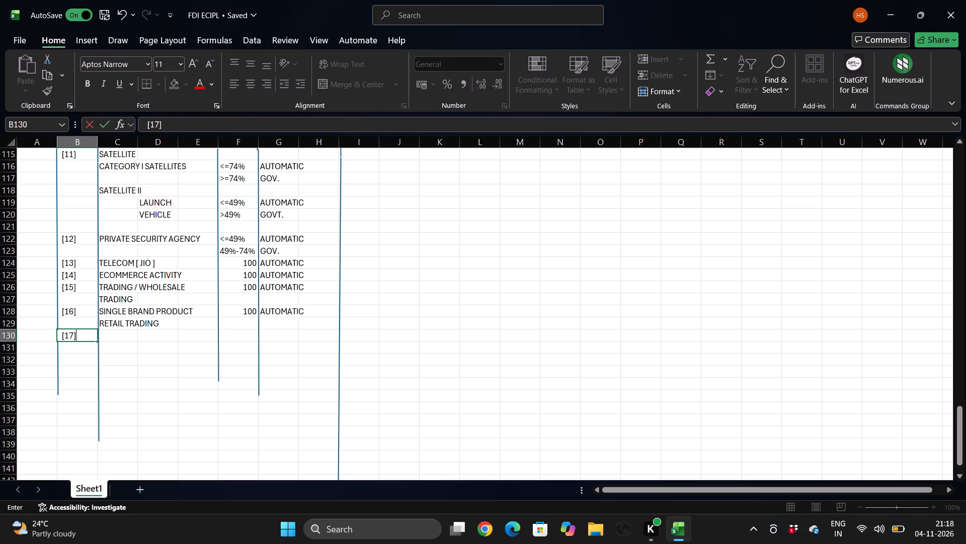
Enter sector [17]'s name on two lines: "MULTI BRAND PRODUCT RETAIL" in C130 and "TRADING" in C131.
click(106, 337)
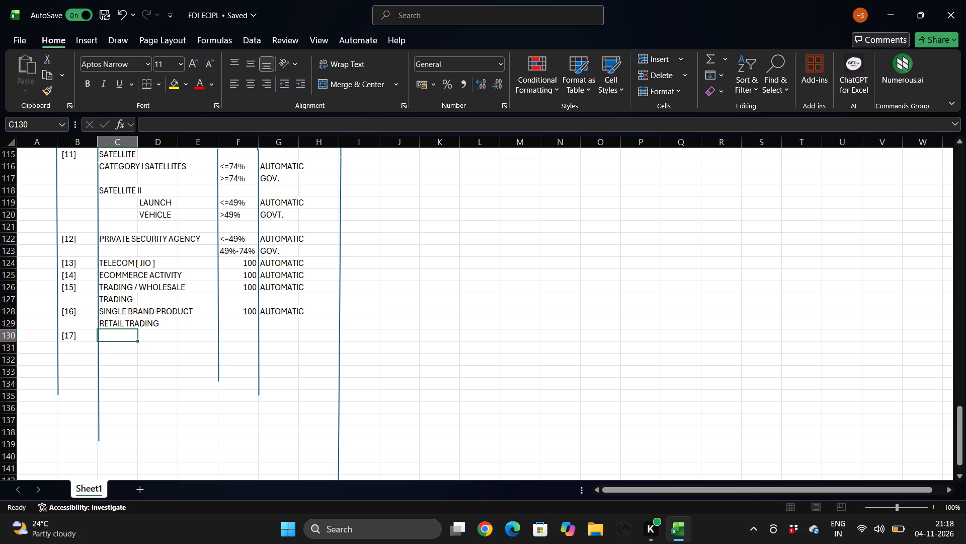
text(MULTI BRAND)
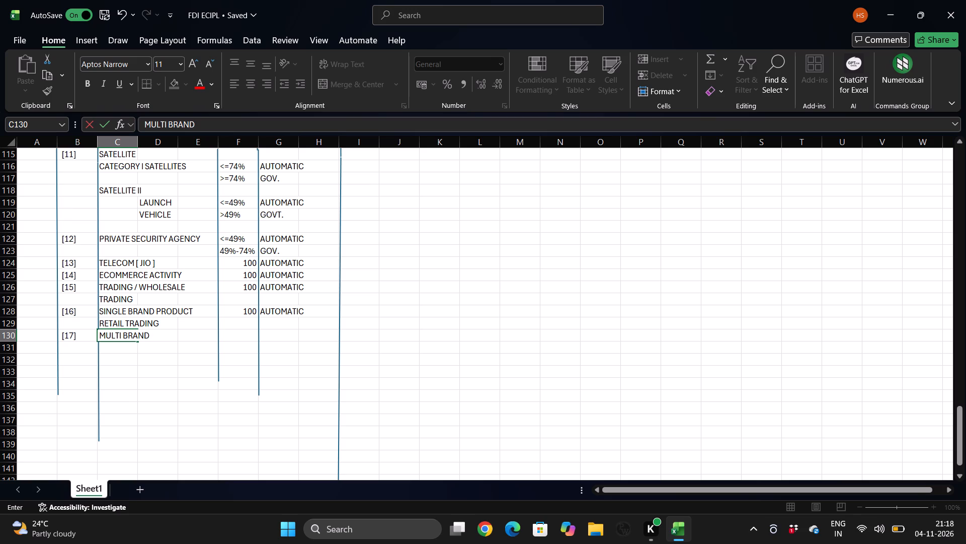
key(space)
text(PRODUCT)
key(space)
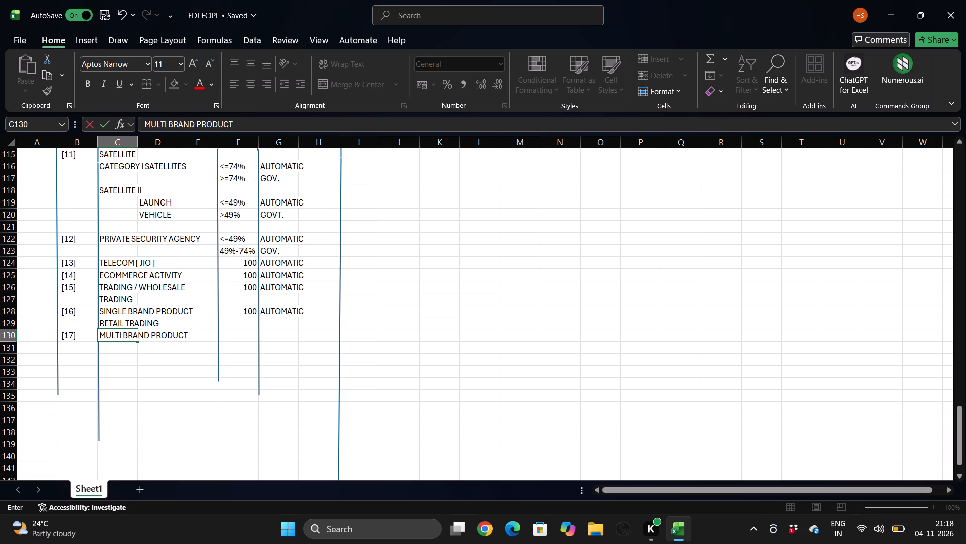
text(RE)
text(TAIL)
click(112, 351)
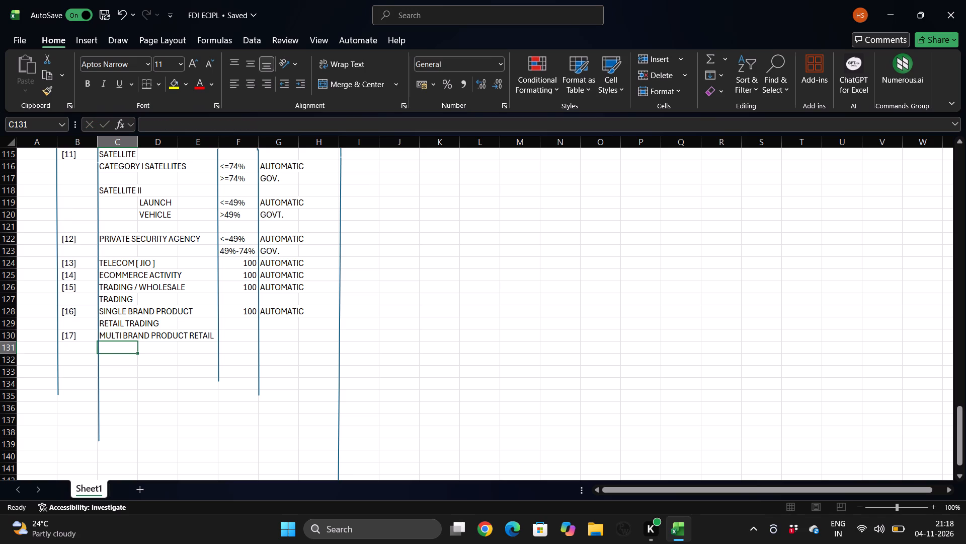
text(TR)
text(ADING)
key(space)
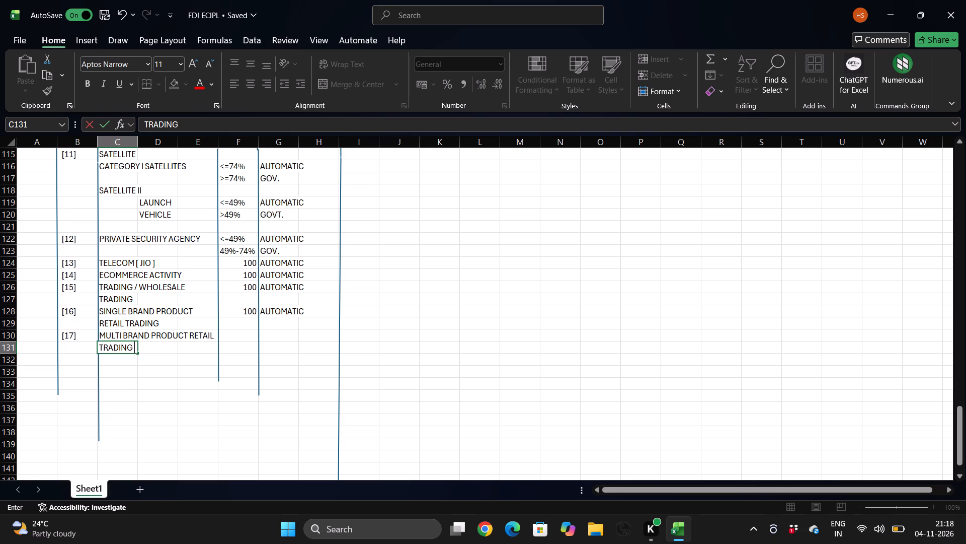
Enter the limit "51 %" in F130 and the route "AUTOMATIC" in G130 for the multi brand retail sector.
click(249, 340)
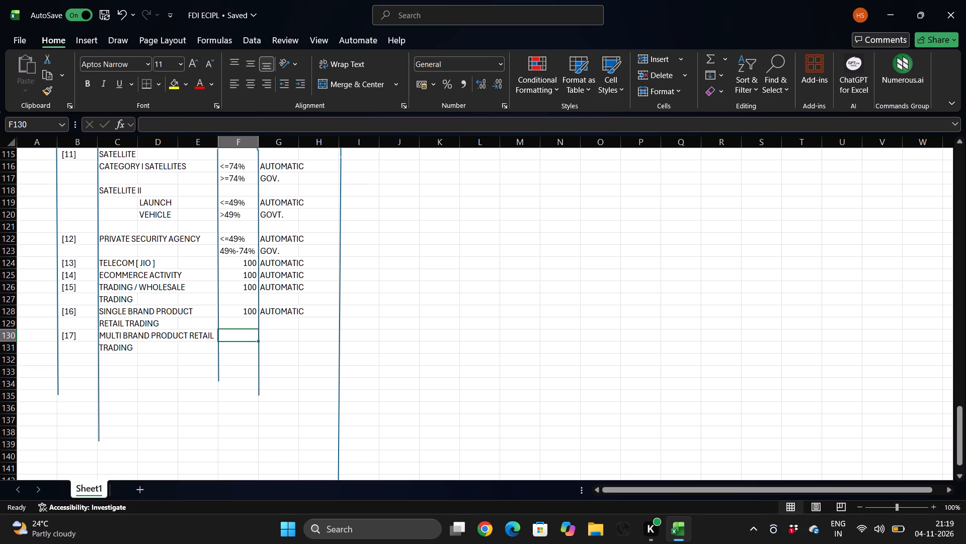
text(51)
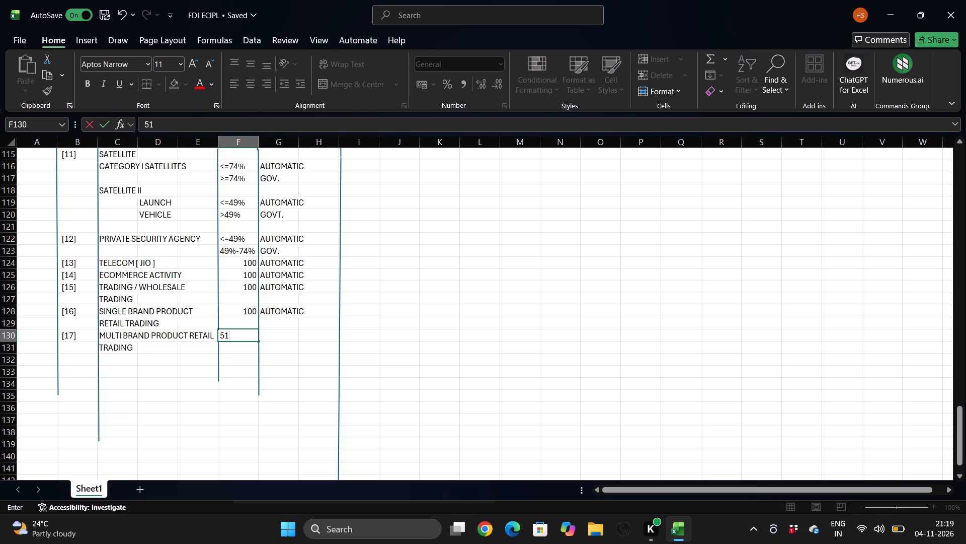
key(space)
key(shift+percent)
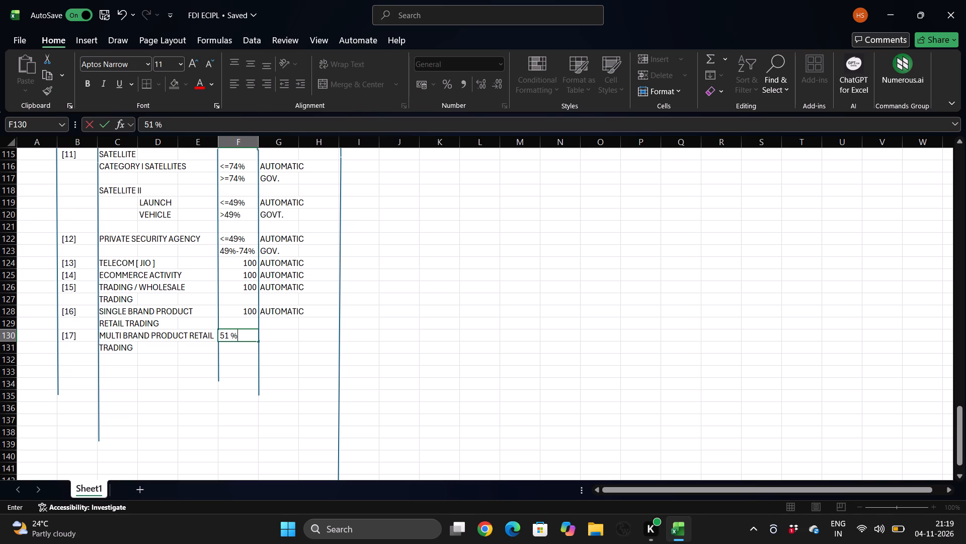
click(270, 332)
key(a)
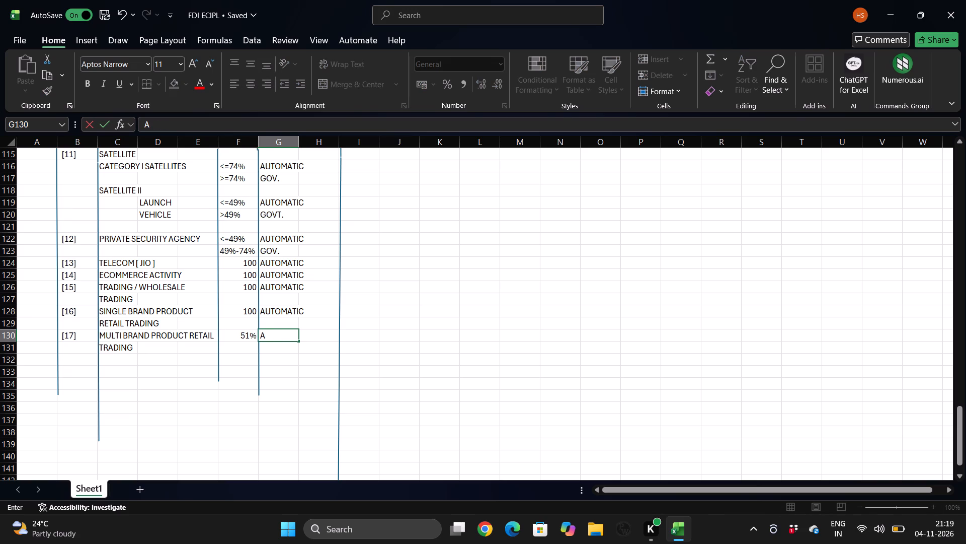
text(UTOMATIC)
key(space)
Enter the sector number "[18]", indented by two spaces, in cell B132.
click(71, 366)
click(75, 358)
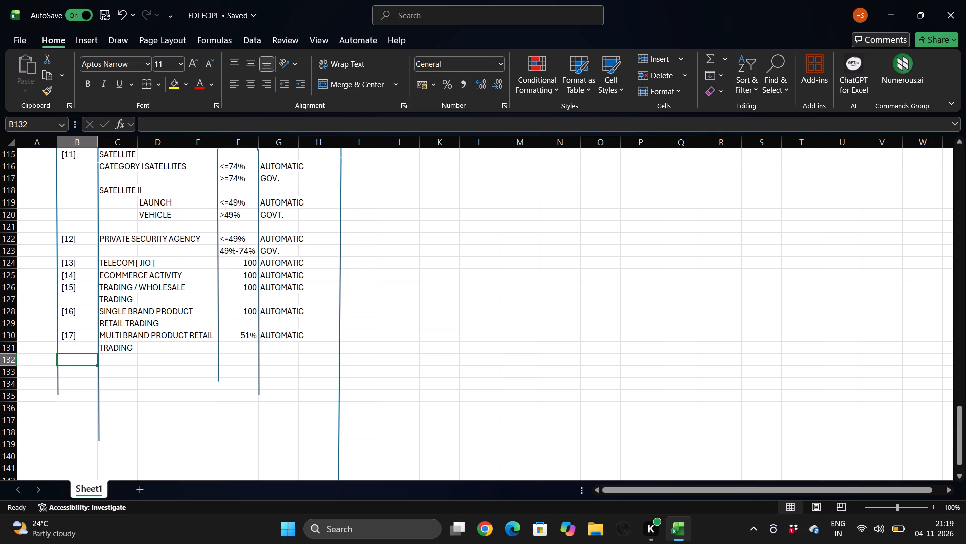
key(bracketleft)
key(BackSpace)
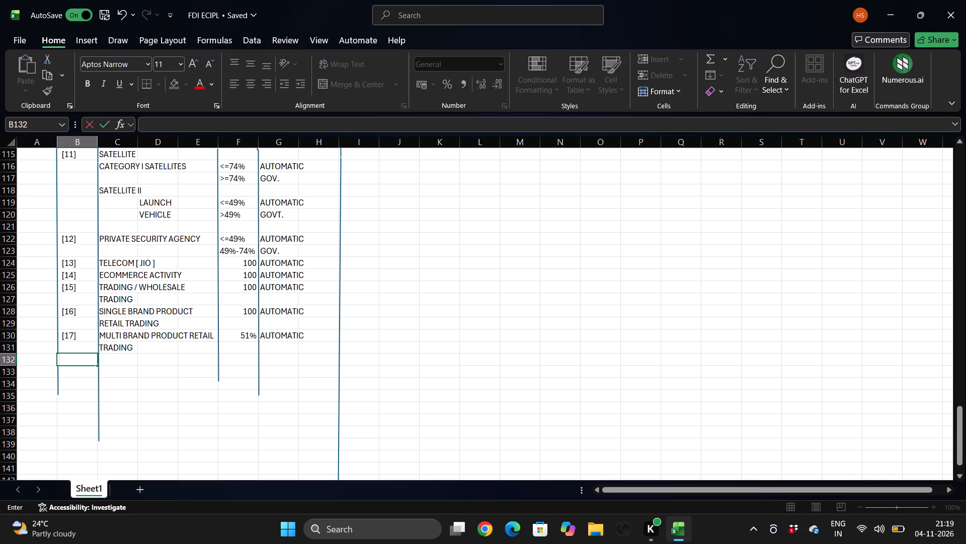
key(space)
key(space)
text([18])
key(space)
Enter sector [18]'s name "DUTY FREE SHOP" in cell C132.
click(107, 363)
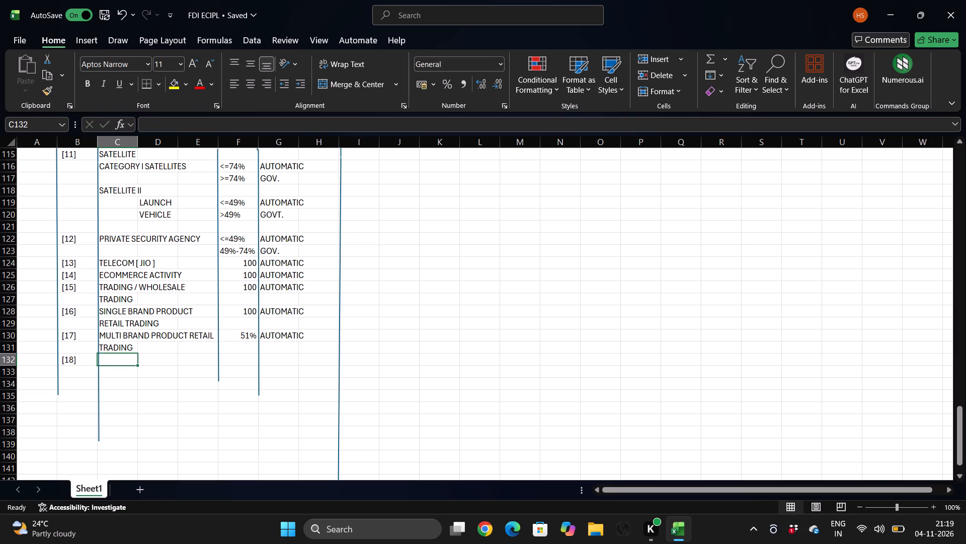
key(d)
text(UTY FREE)
key(space)
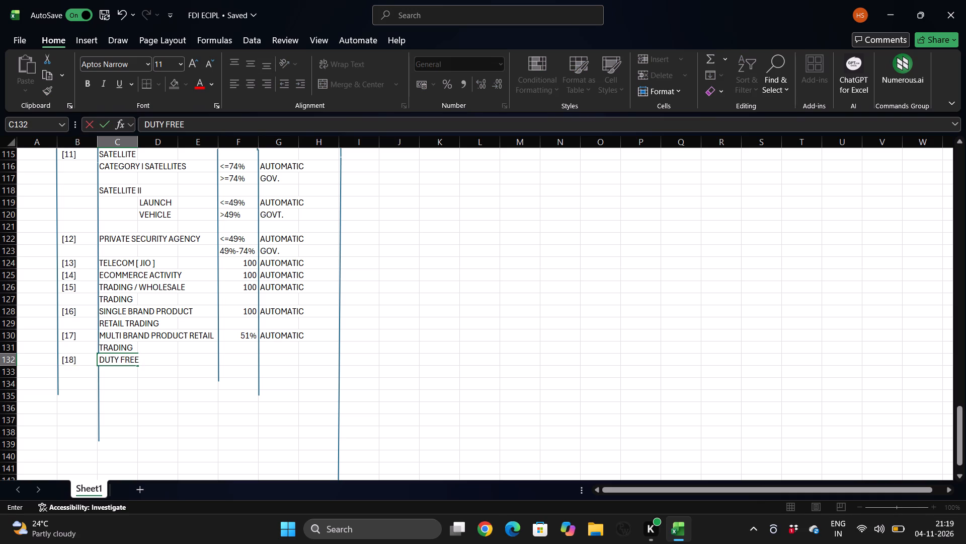
text(SHOP)
key(space)
Enter the limit "100" in F132 and the route "AUTOMATIC" in G132 for the duty free shop sector.
click(229, 357)
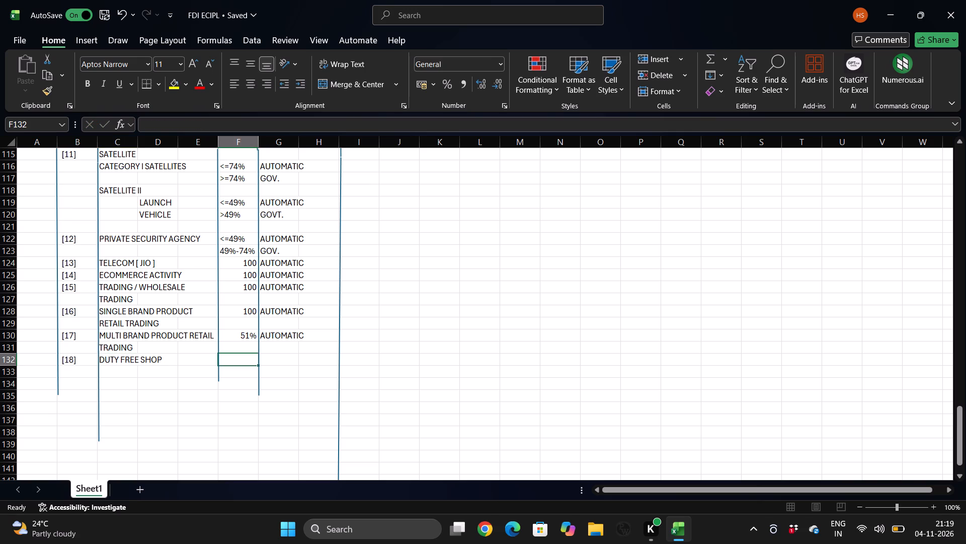
text(100)
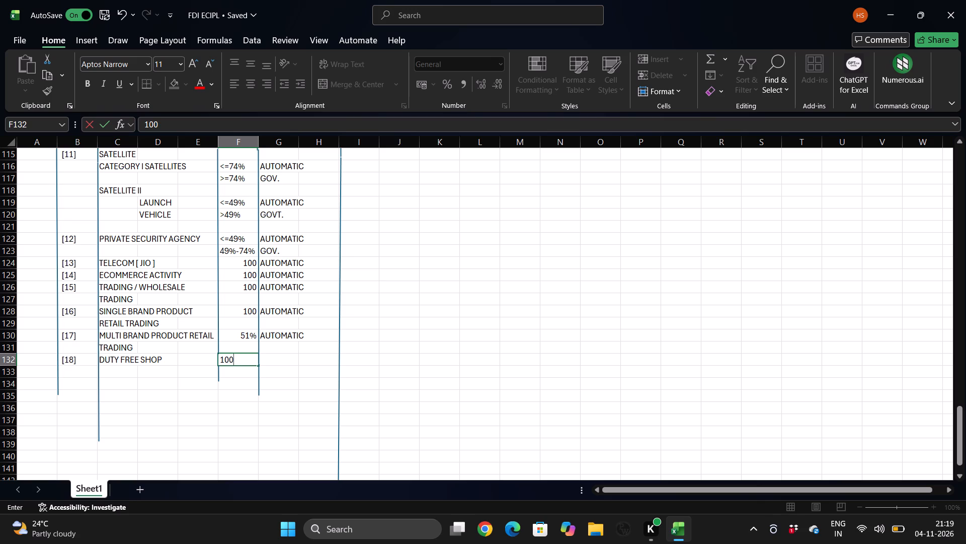
click(268, 361)
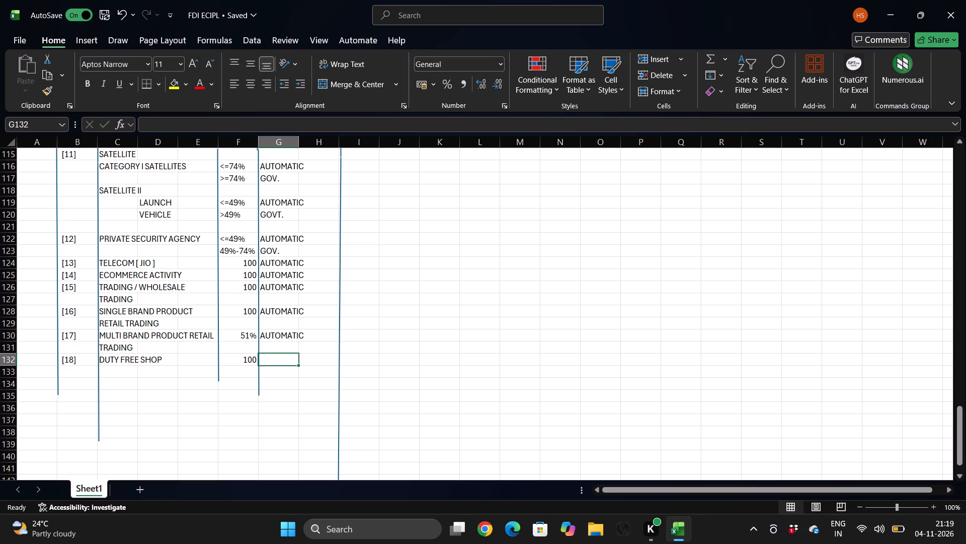
text(AUTOMATIC)
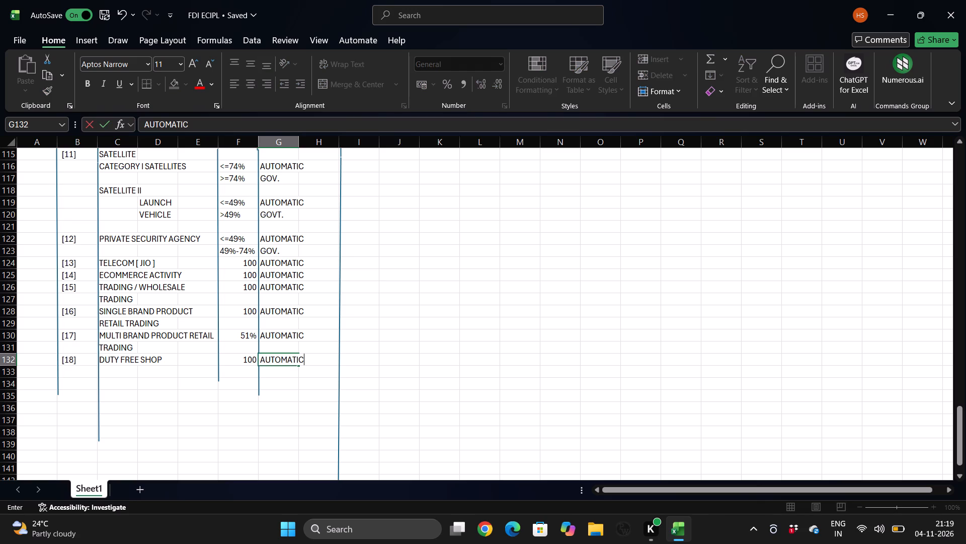
key(space)
Enter the sector number "[19]", indented by two spaces, in cell B133.
click(70, 370)
key(space)
key(space)
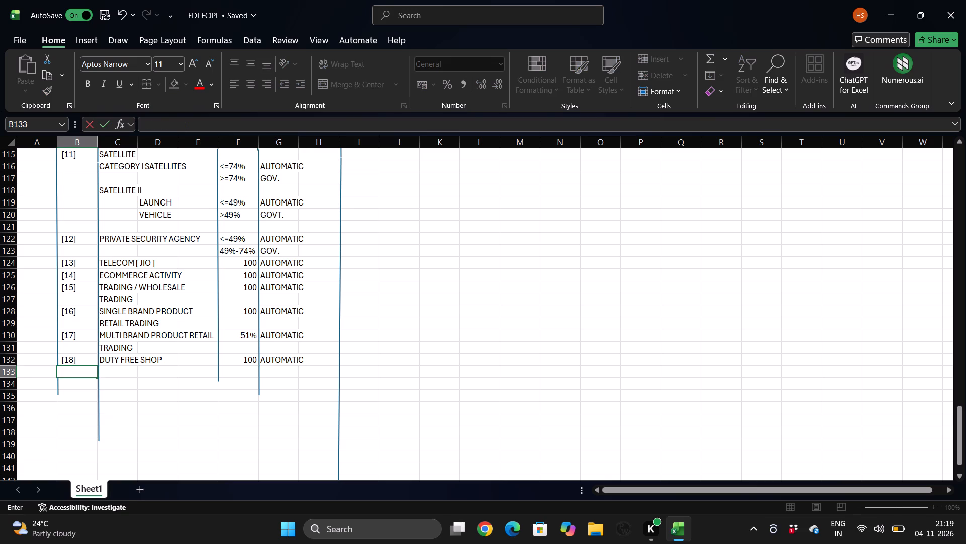
text([19)
key(bracketright)
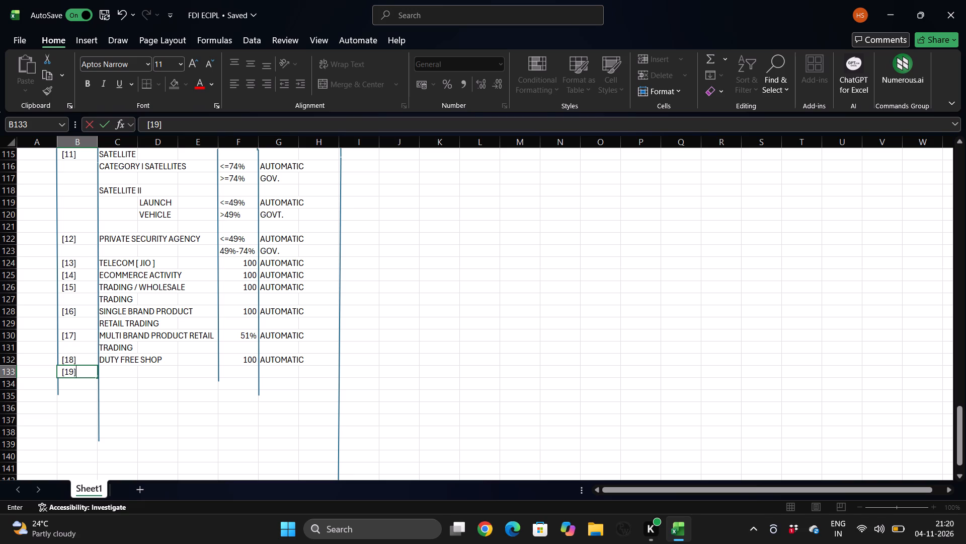
Enter sector [19]'s name "RAILWAY INFRASTRUCTURE" in cell C133.
click(117, 375)
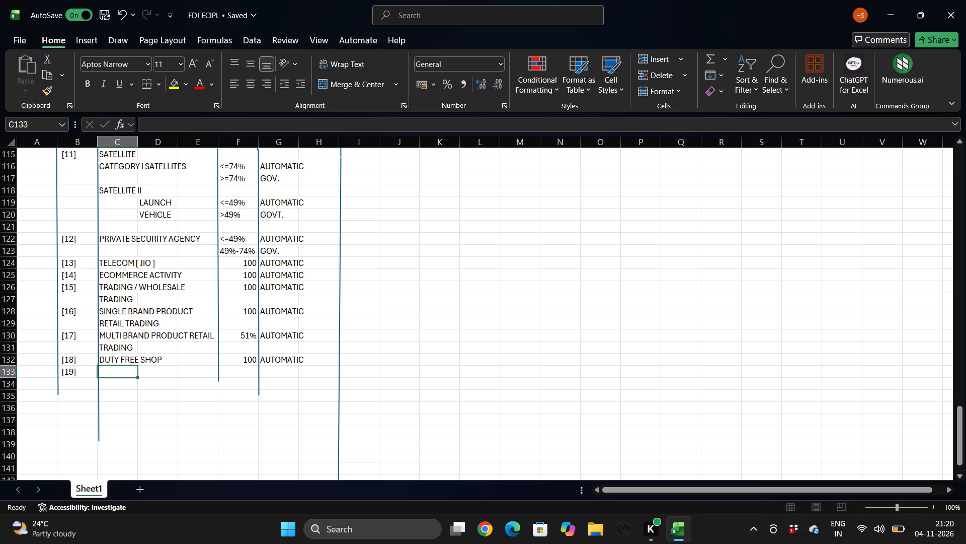
text(RAILWAY)
key(space)
text(INFRASTRUCTURE)
key(space)
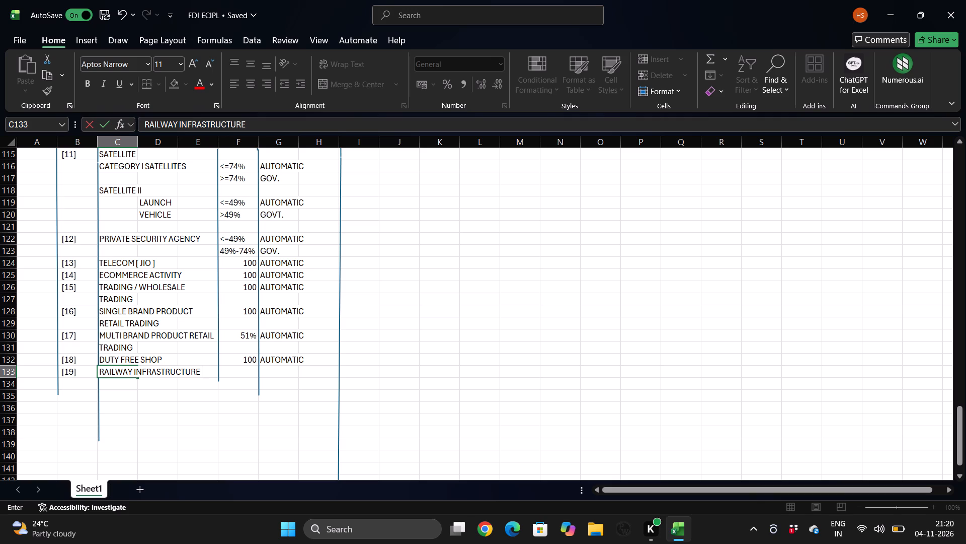
Enter the limit "100" in F133 and the route "AUTOMATIC" in G133 for the railway infrastructure sector.
click(229, 378)
click(233, 372)
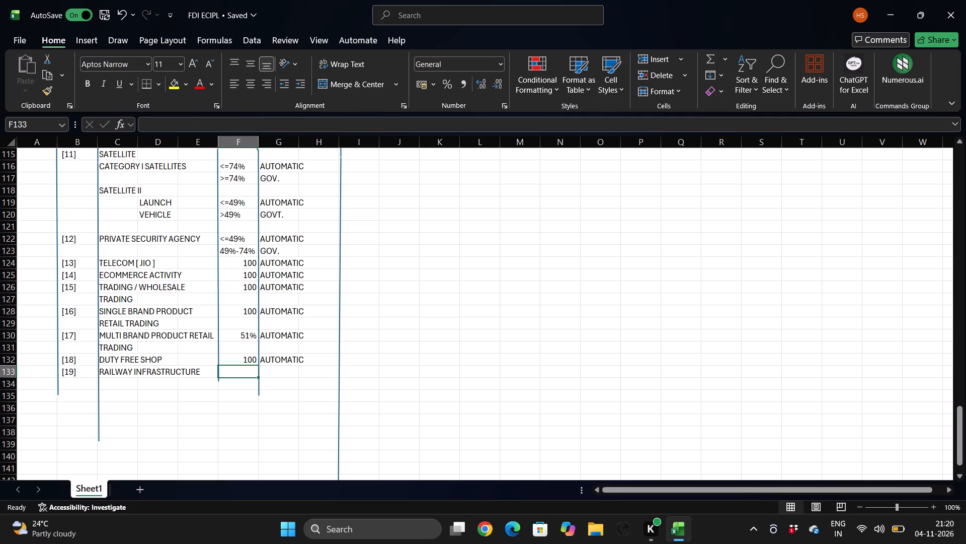
text(100)
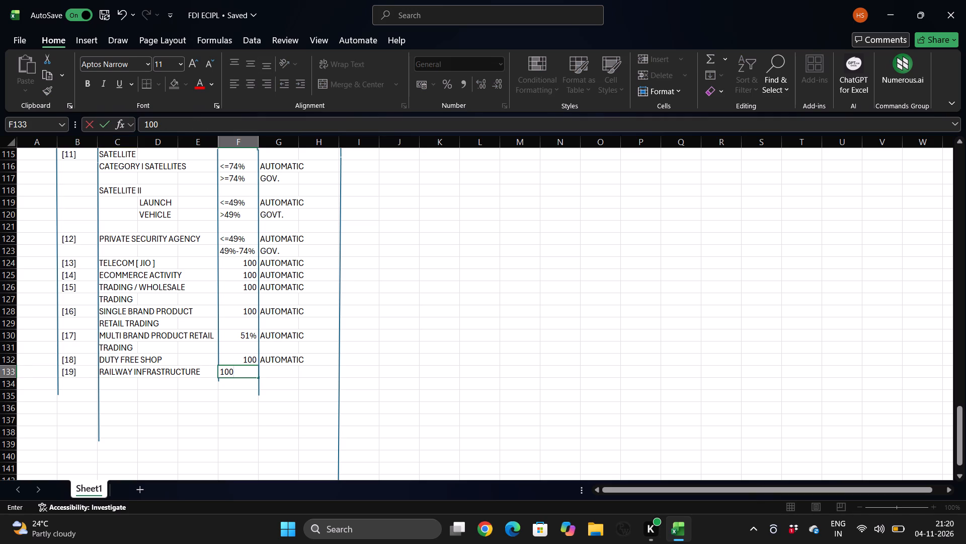
click(286, 373)
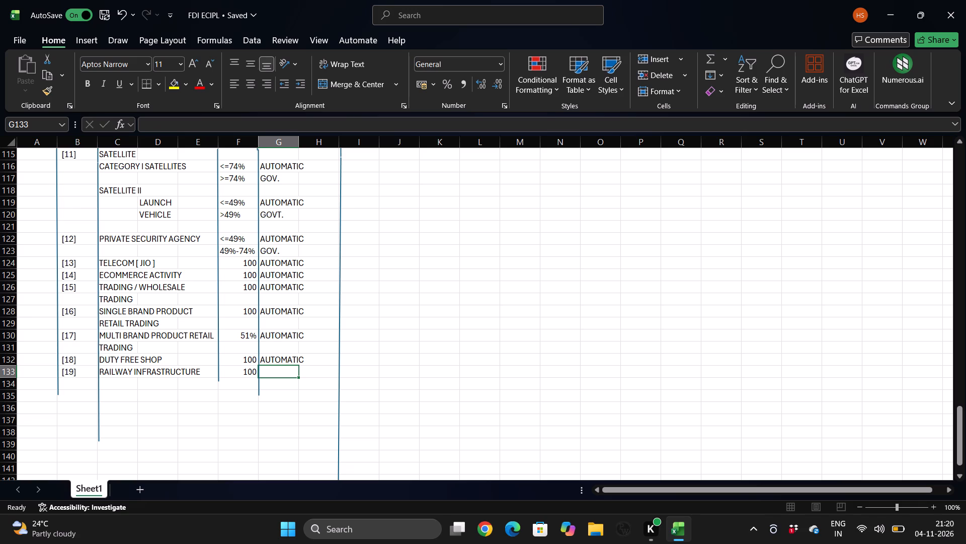
text(AUTOMATIC)
key(space)
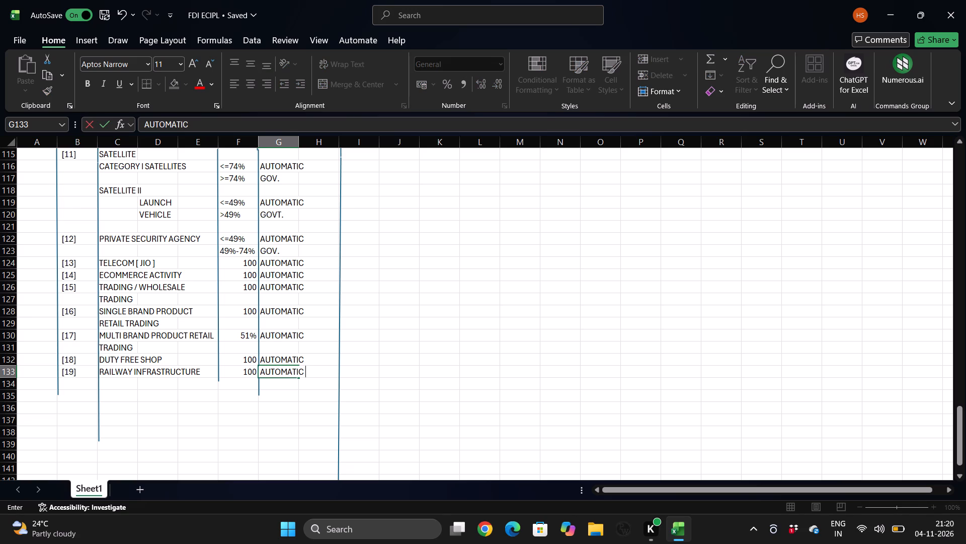
Enter the sector number "[20]", indented by two spaces, in cell B134.
click(69, 389)
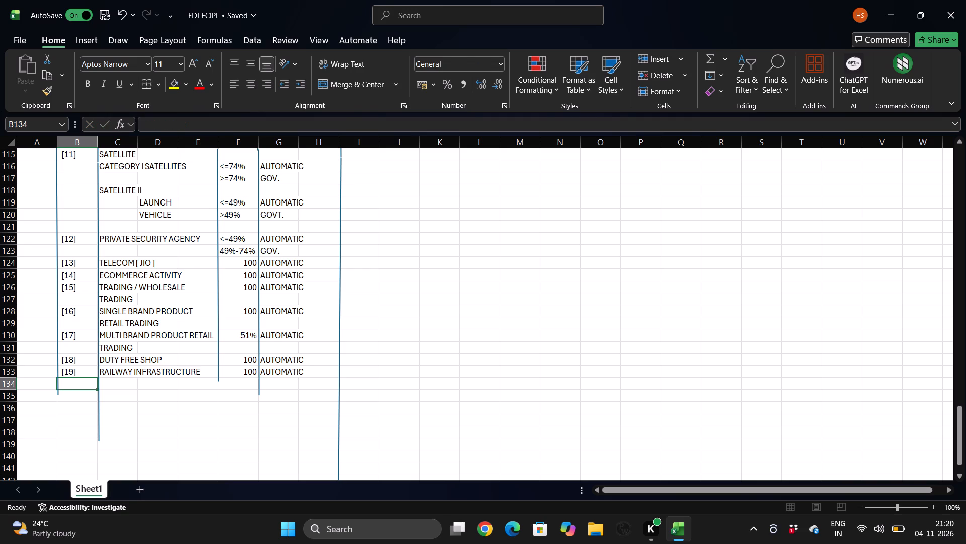
key(space)
key(space)
text([20])
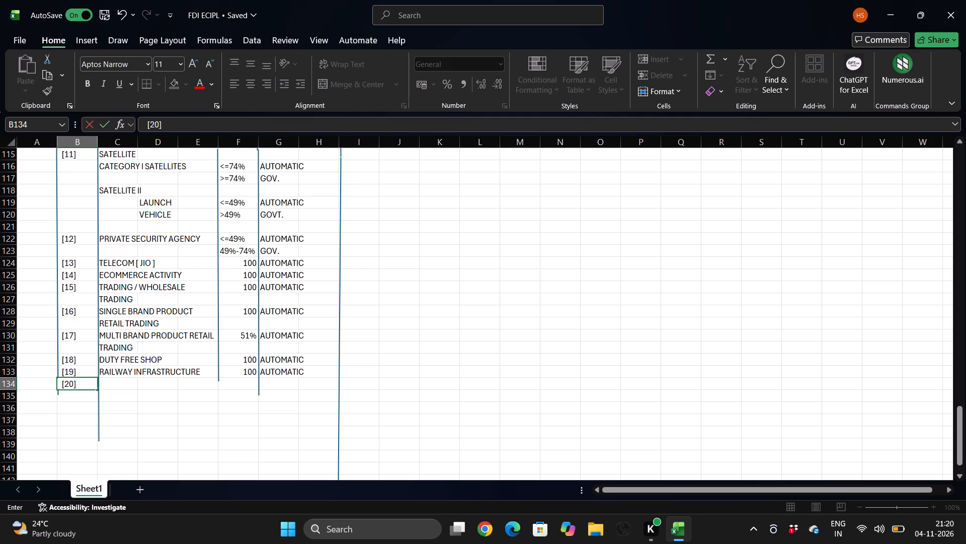
key(space)
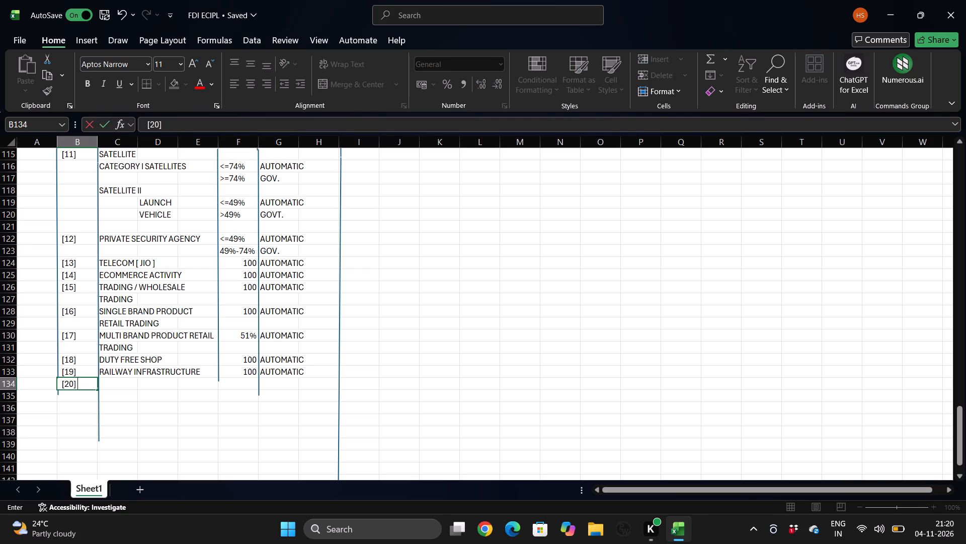
Enter sector [20]'s name "ASSET RECONSTRUCTION CO." in cell C134.
click(102, 384)
click(107, 384)
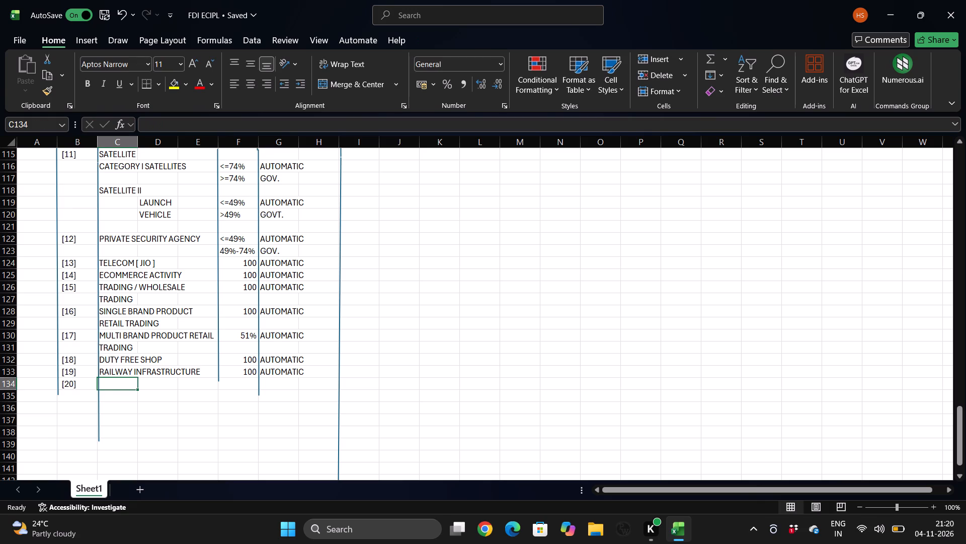
text(ASSET)
key(space)
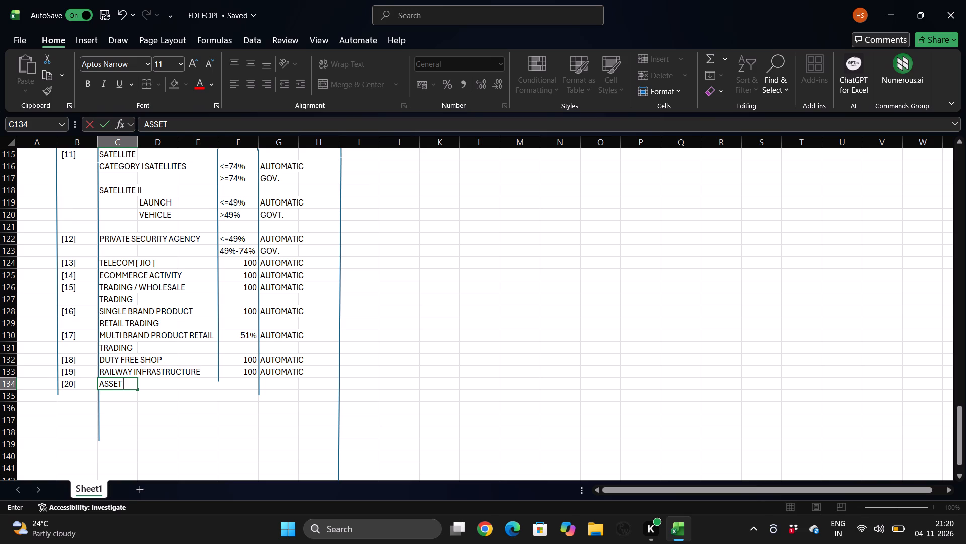
text(RECONSTRUCTION)
key(space)
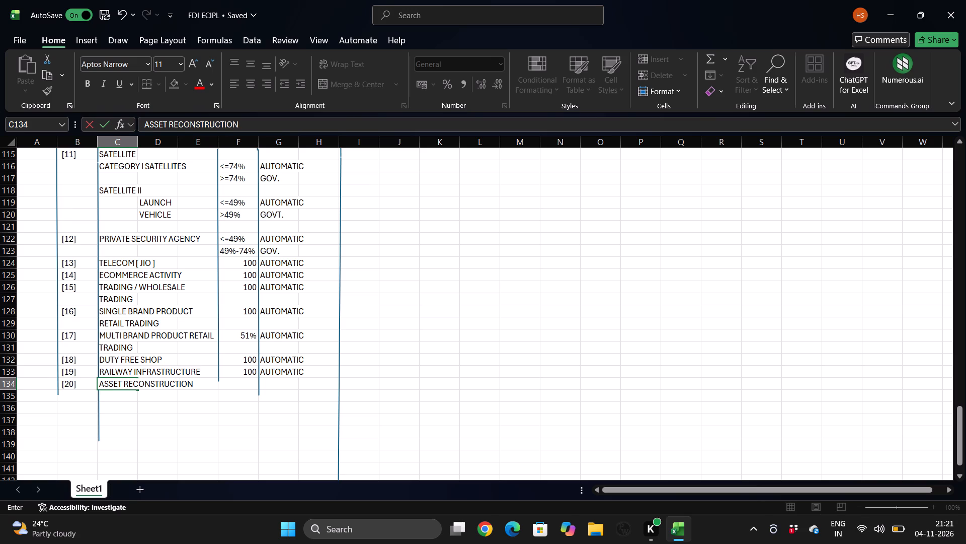
text(CO)
key(period)
Enter the limit "100" in F134 and the route "AUTOMATIC" in G134 for the asset reconstruction sector.
click(238, 384)
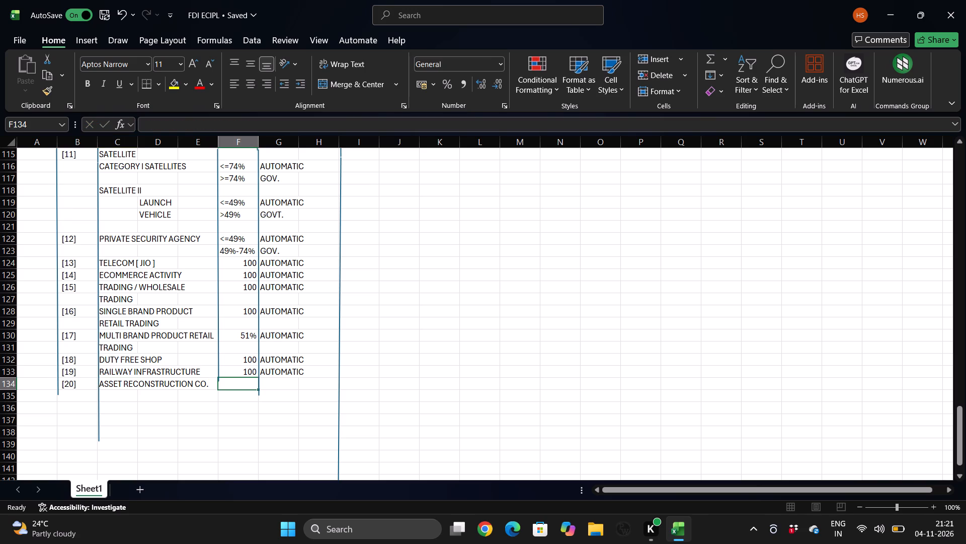
text(100)
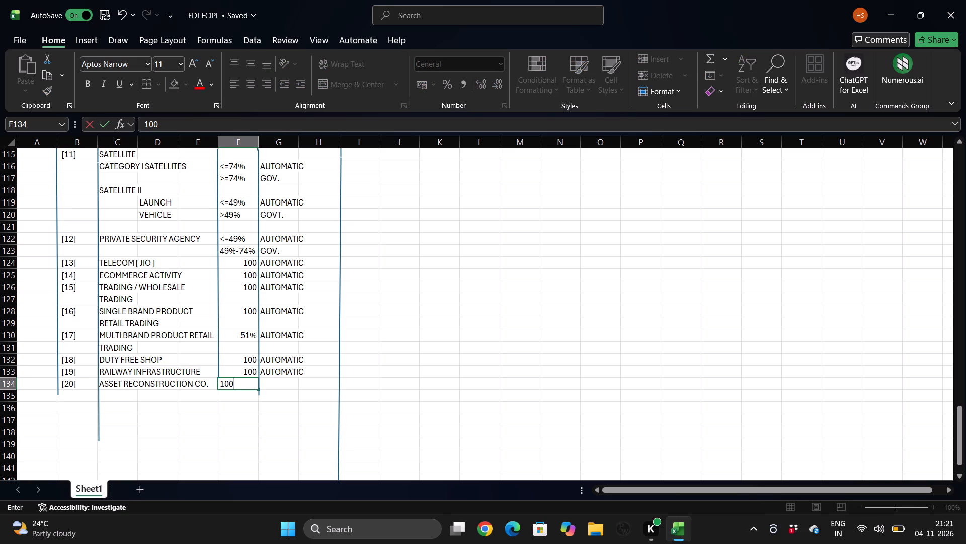
click(273, 381)
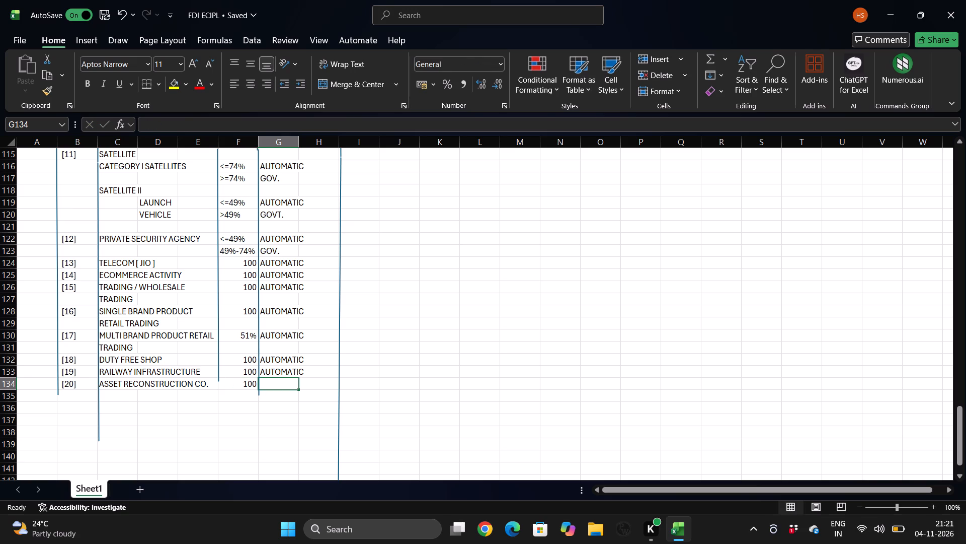
text(AUTOM)
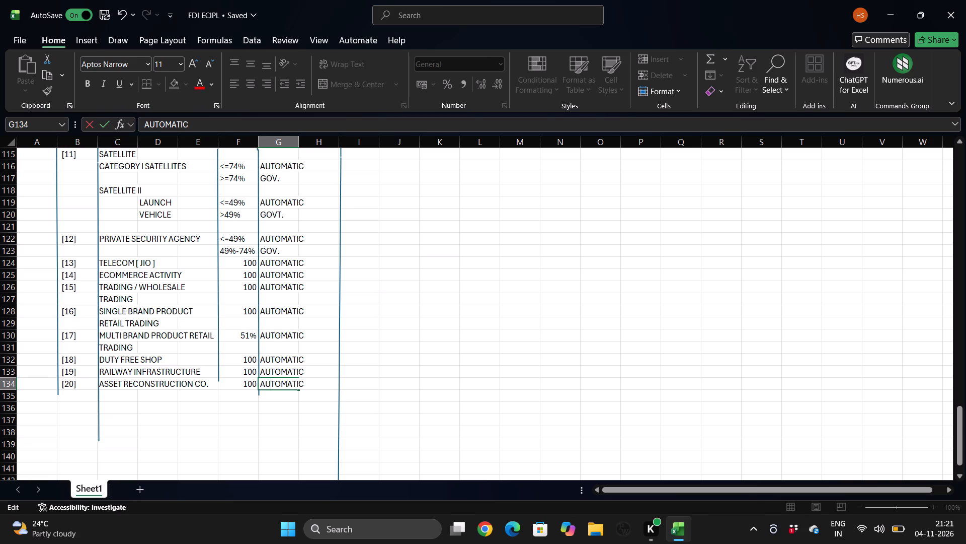
click(78, 395)
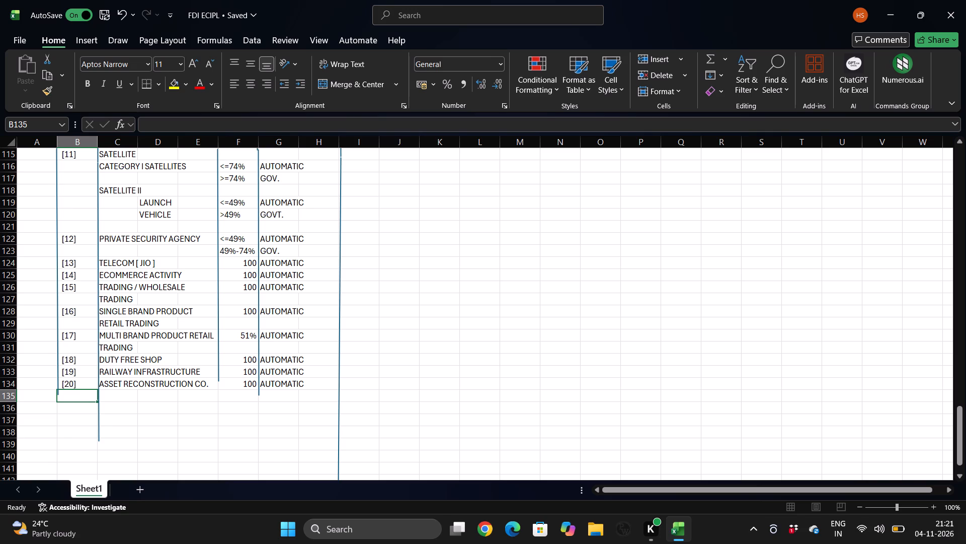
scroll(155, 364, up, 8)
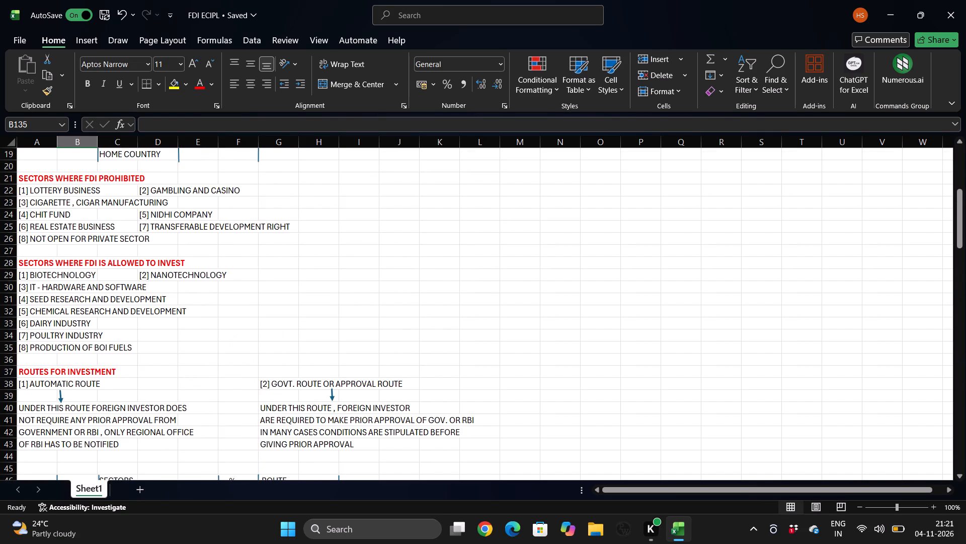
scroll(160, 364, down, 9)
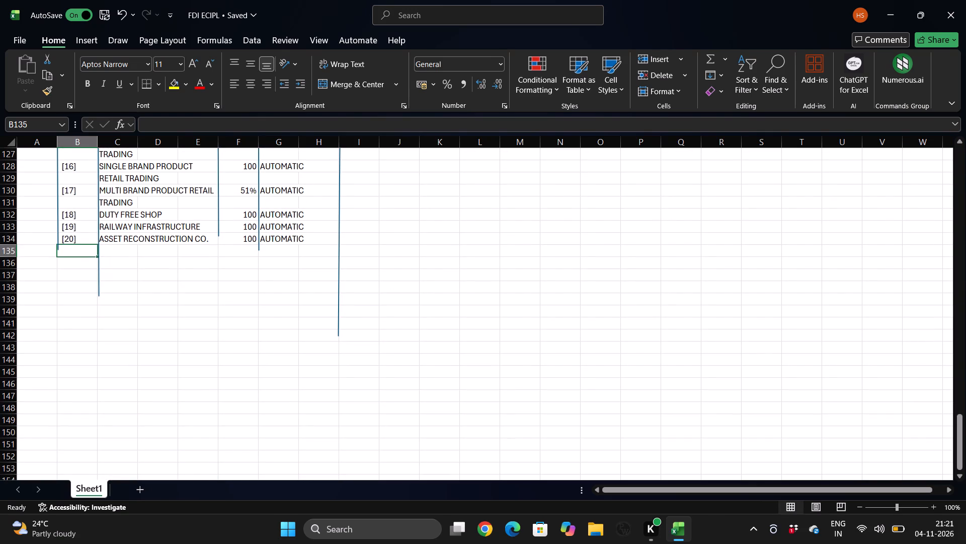
Draw a straight line continuing the table's outer border beside column B from row 135 down to about row 162.
click(67, 288)
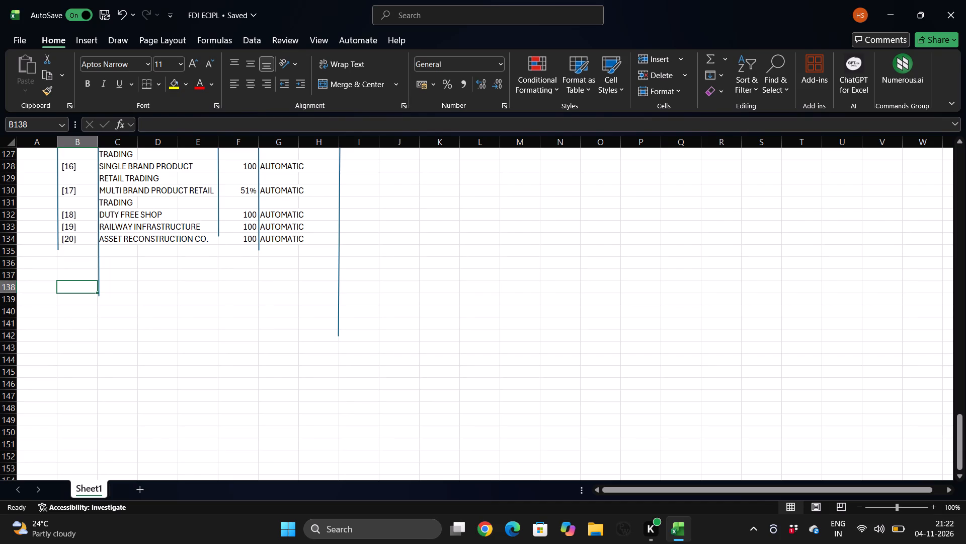
click(80, 42)
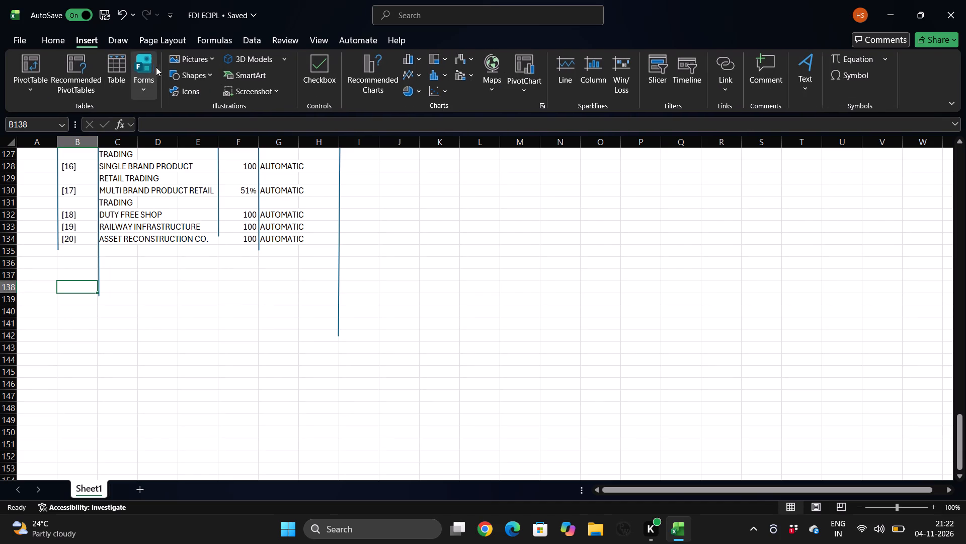
click(183, 70)
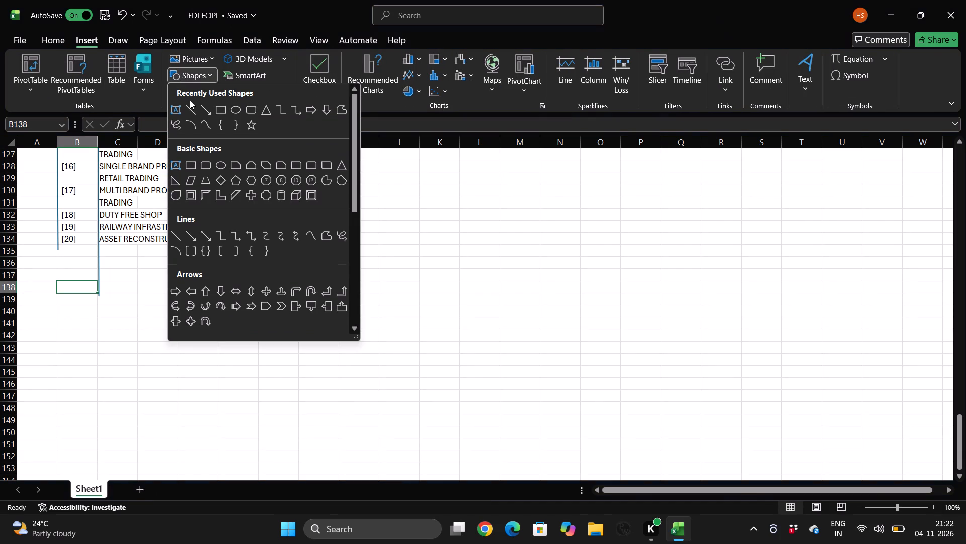
click(190, 111)
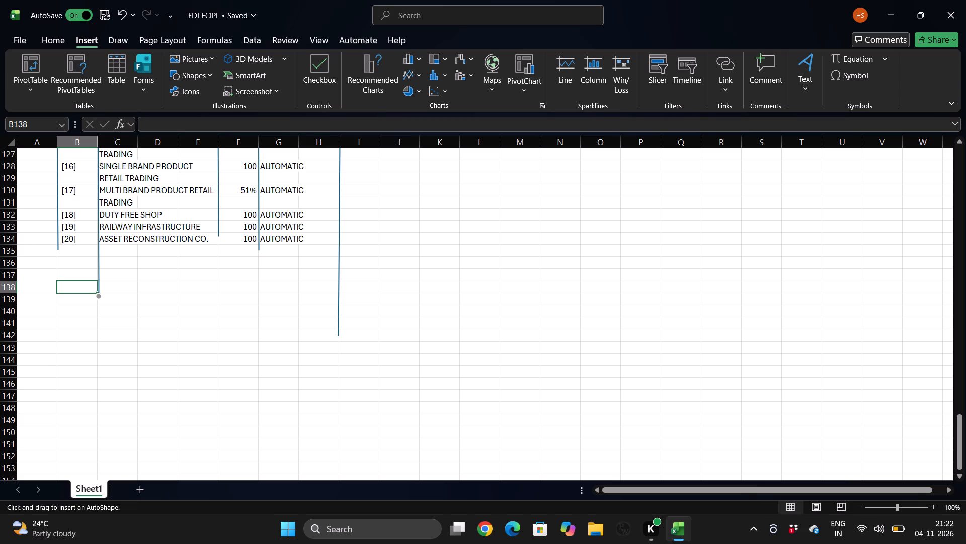
drag(58, 249, 54, 339)
drag(54, 339, 67, 478)
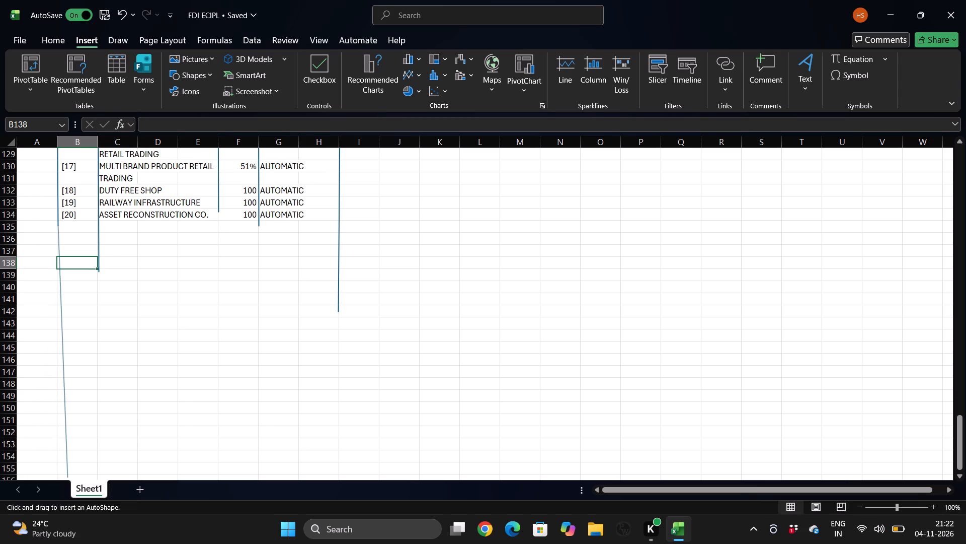
drag(67, 478, 52, 480)
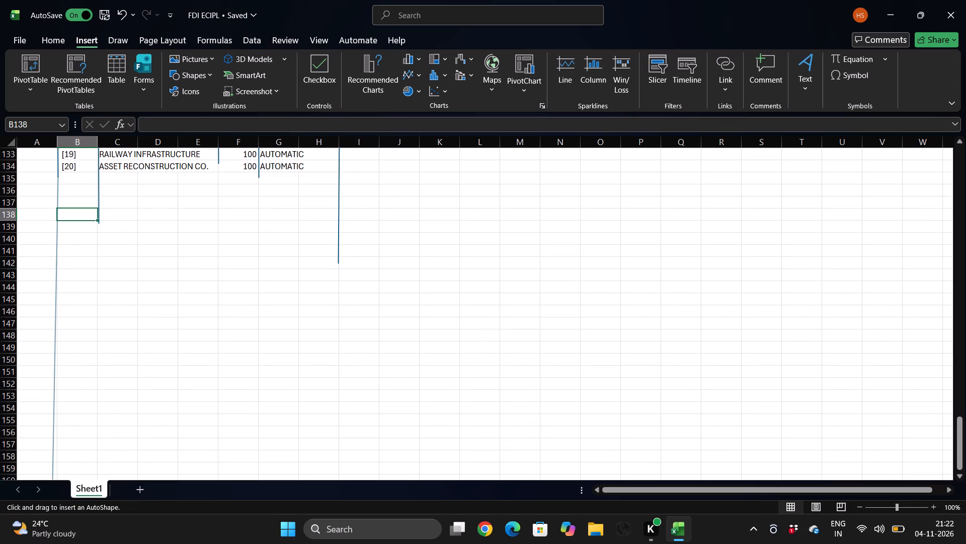
drag(52, 480, 53, 477)
drag(53, 477, 66, 480)
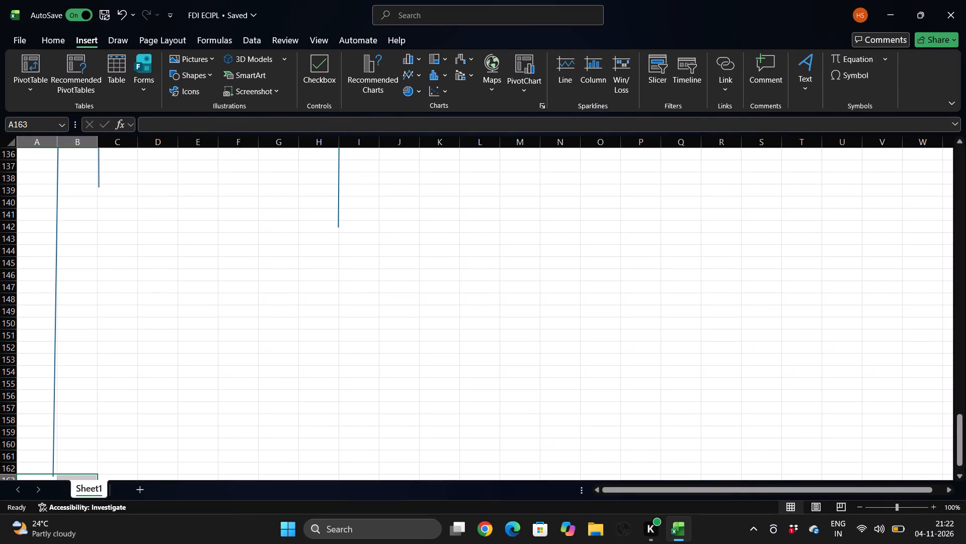
Align the new border line vertically along the boundary of columns A and B, joining its upper end to the existing line at row 135.
drag(54, 473, 59, 475)
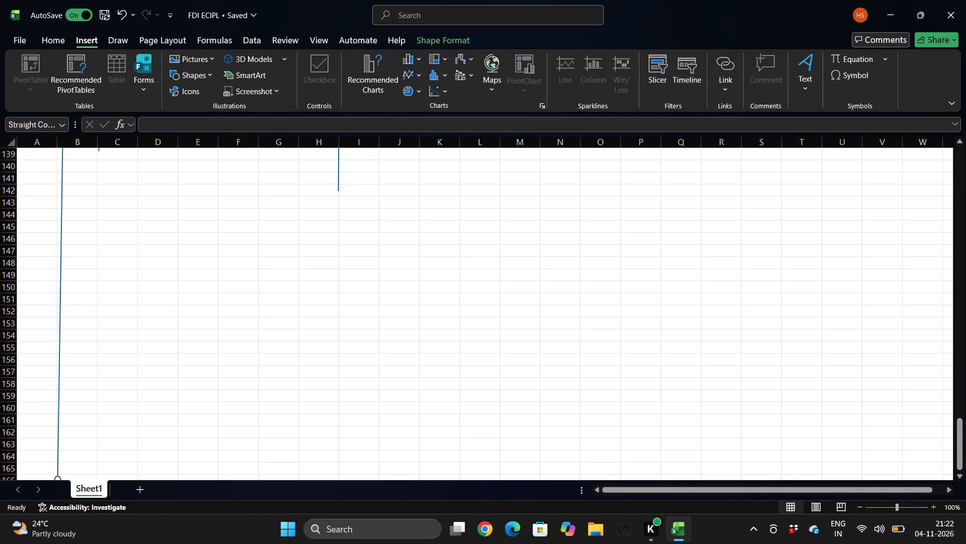
scroll(69, 340, up, 1)
drag(62, 289, 57, 253)
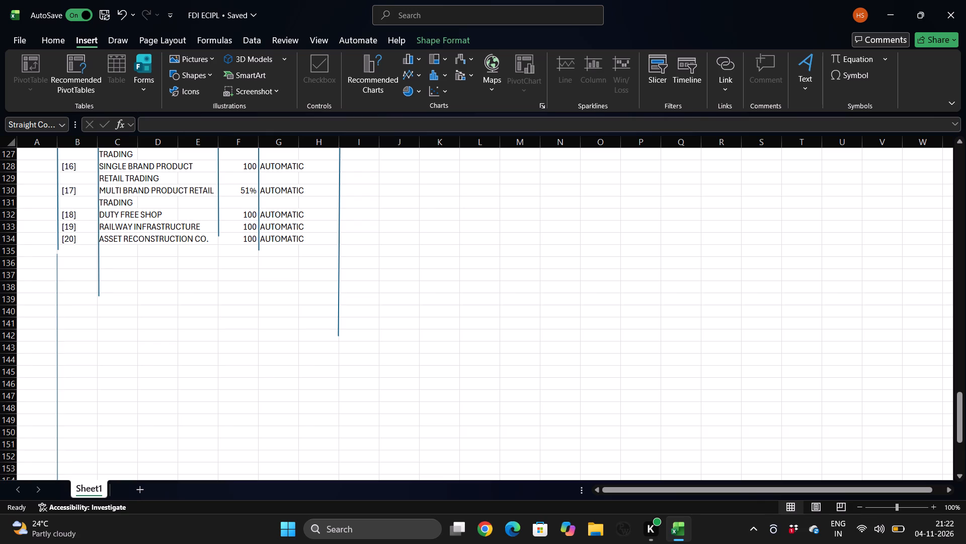
drag(57, 253, 57, 251)
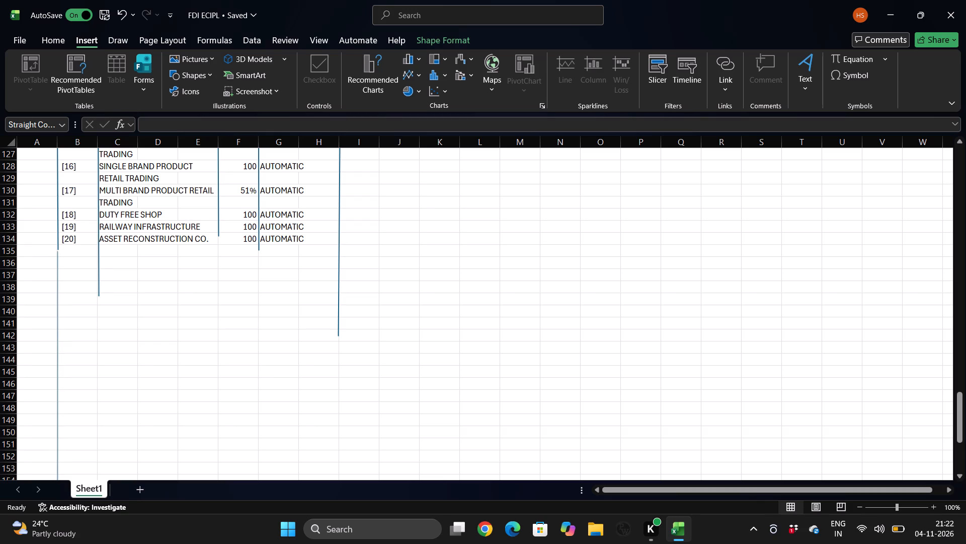
drag(57, 251, 57, 249)
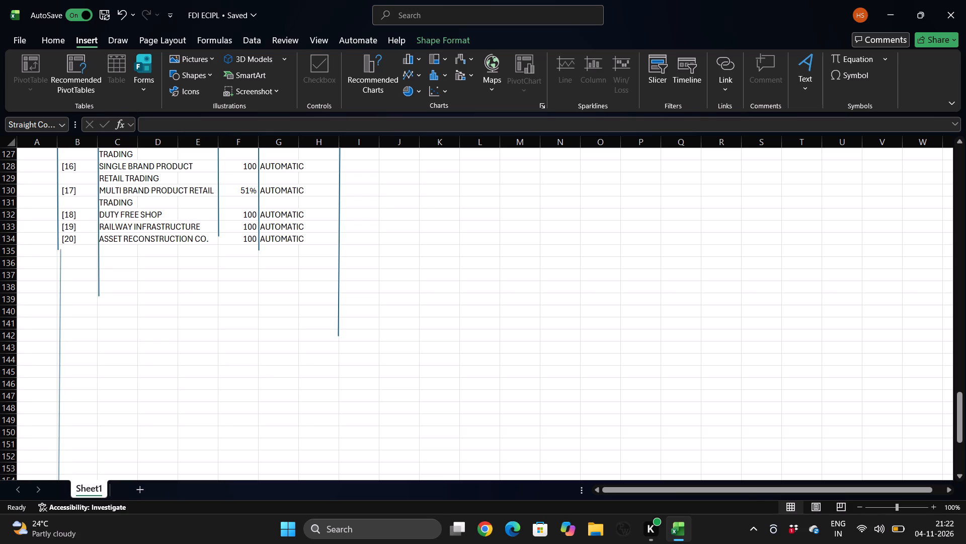
drag(57, 249, 58, 248)
click(107, 310)
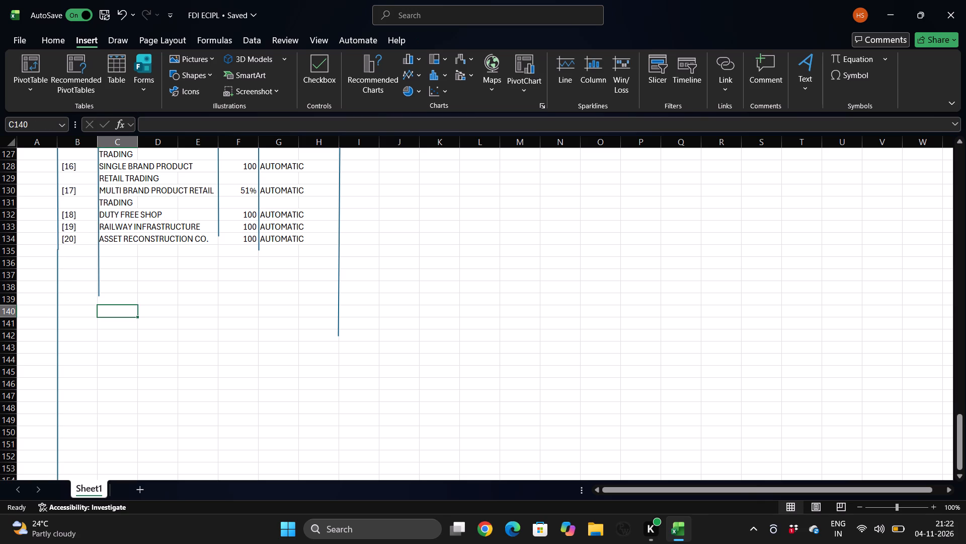
Draw a vertical straight line about 16.5 cm long down the boundary of columns B and C, continuing the existing line from row 139.
click(179, 75)
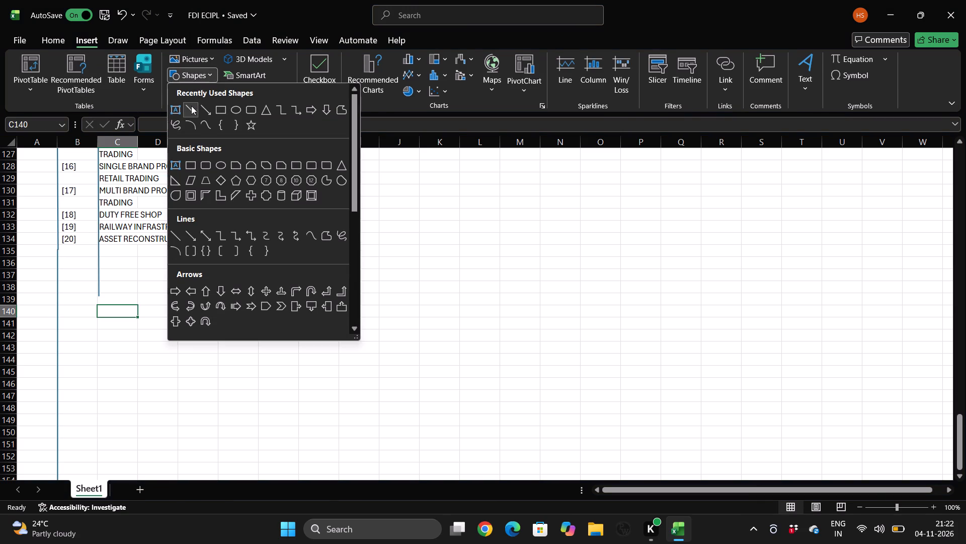
click(191, 106)
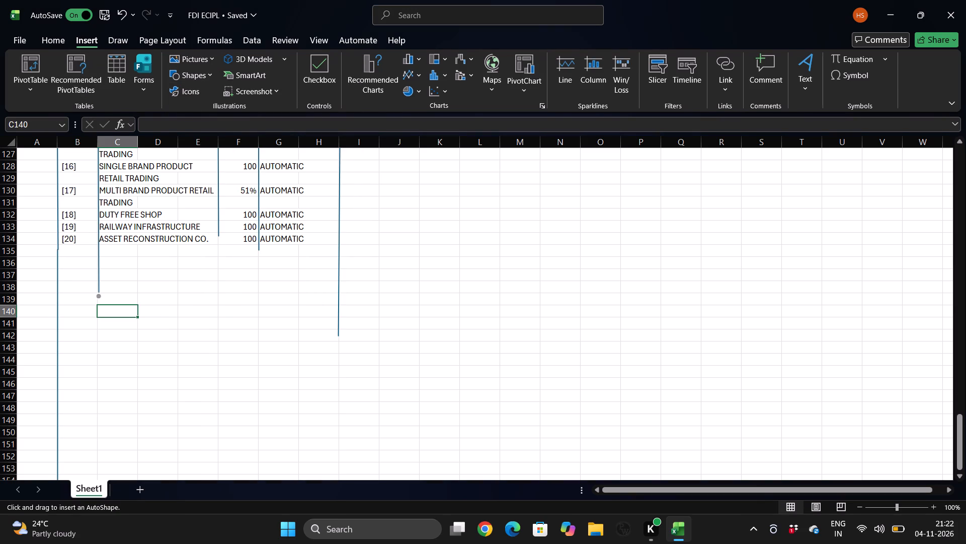
drag(97, 296, 96, 328)
drag(96, 328, 97, 472)
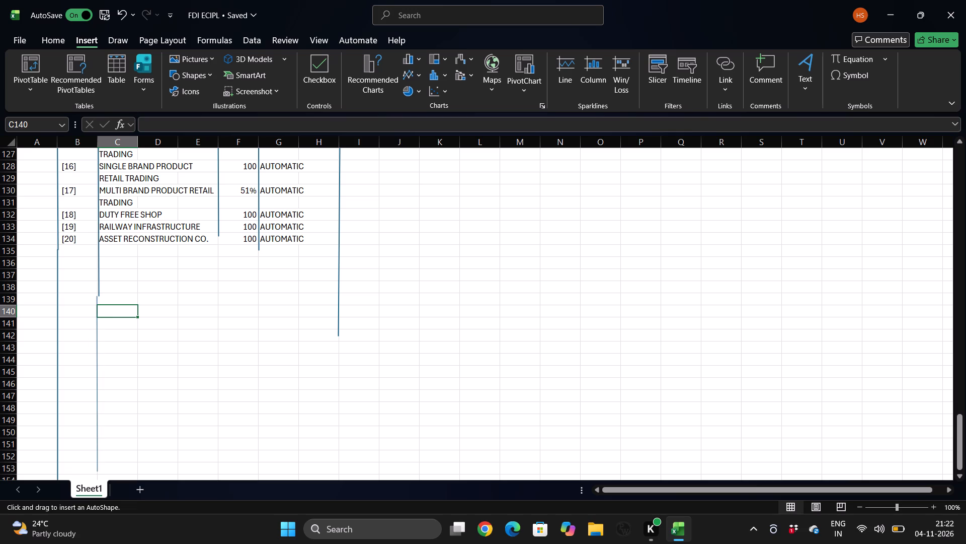
drag(97, 472, 97, 481)
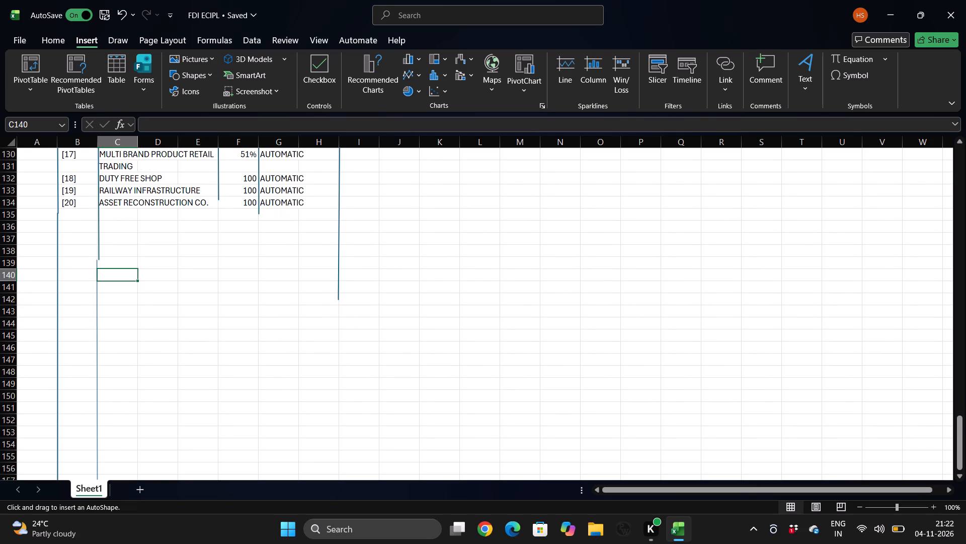
drag(97, 481, 96, 482)
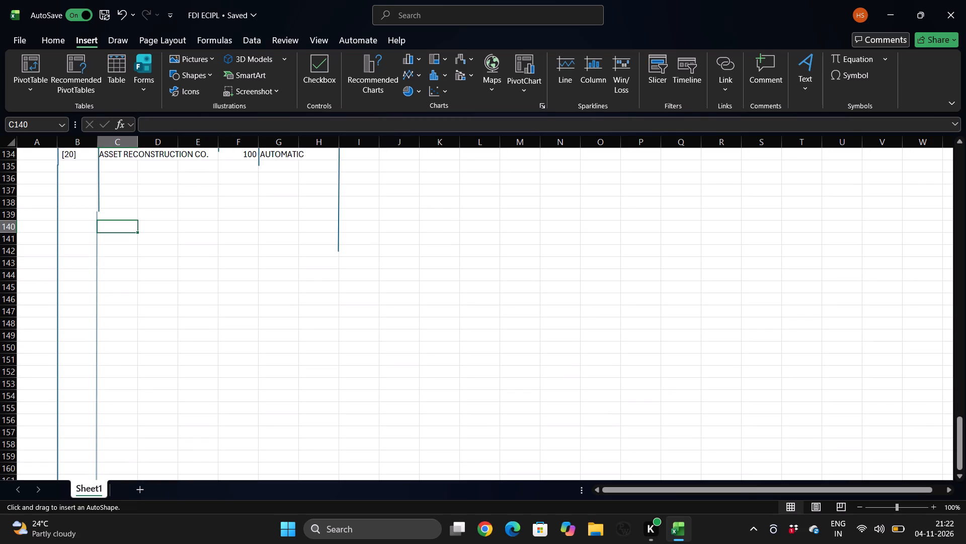
drag(96, 482, 101, 465)
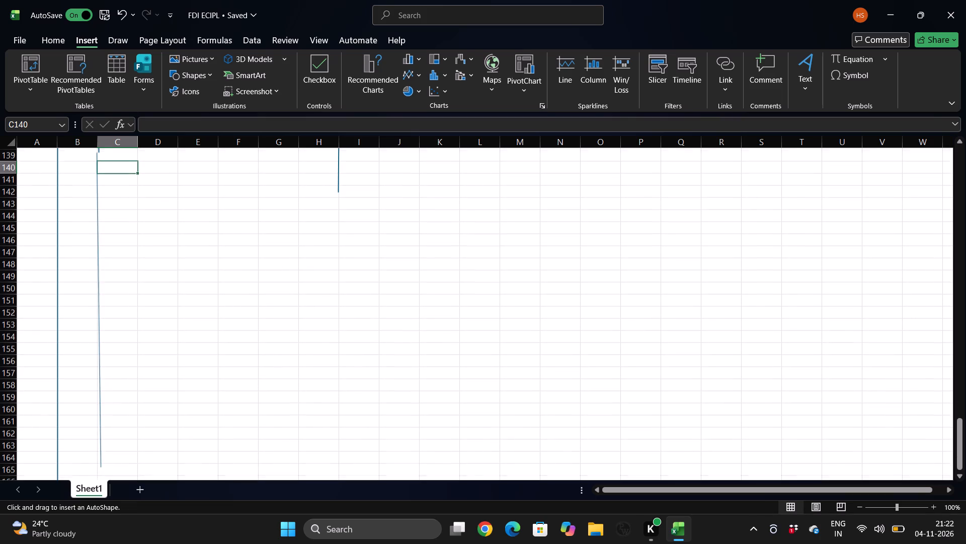
drag(101, 465, 99, 469)
Draw a vertical straight line about 17.3 cm long down the boundary of columns E and F, continuing the existing line from row 134.
scroll(118, 428, up, 2)
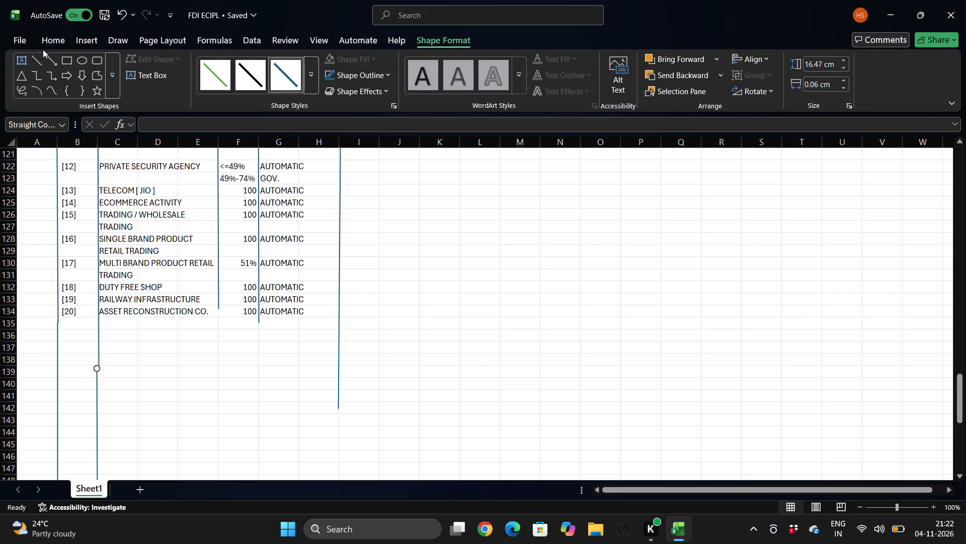
click(33, 59)
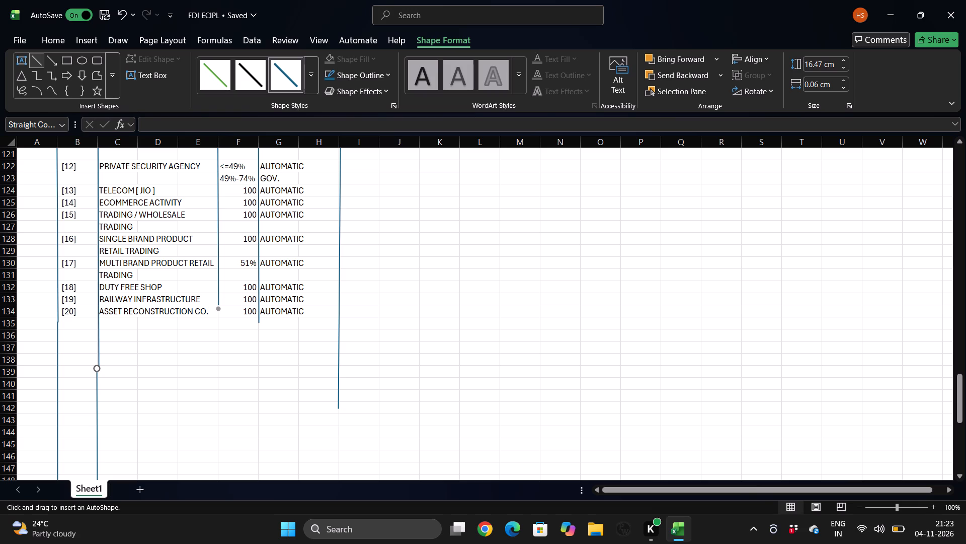
drag(219, 306, 216, 445)
drag(216, 445, 220, 483)
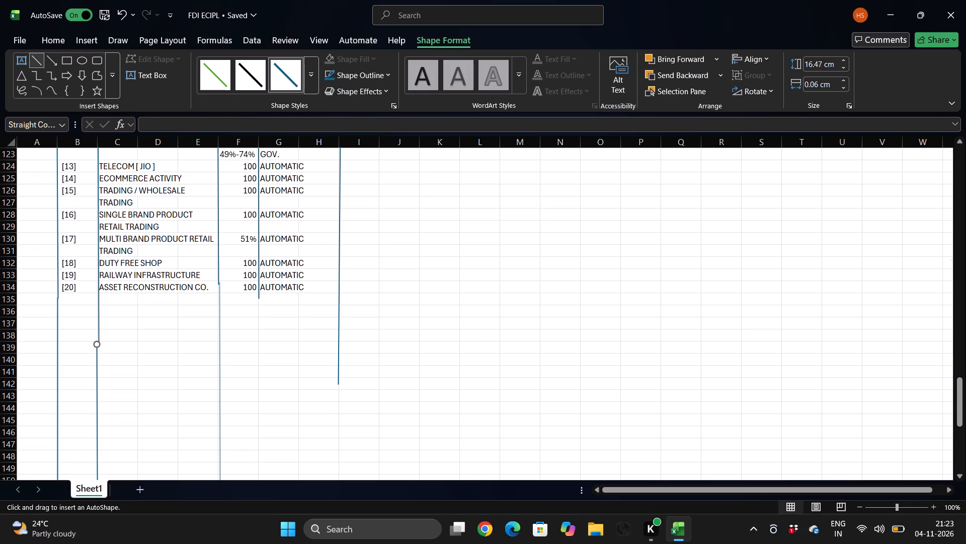
drag(220, 483, 219, 471)
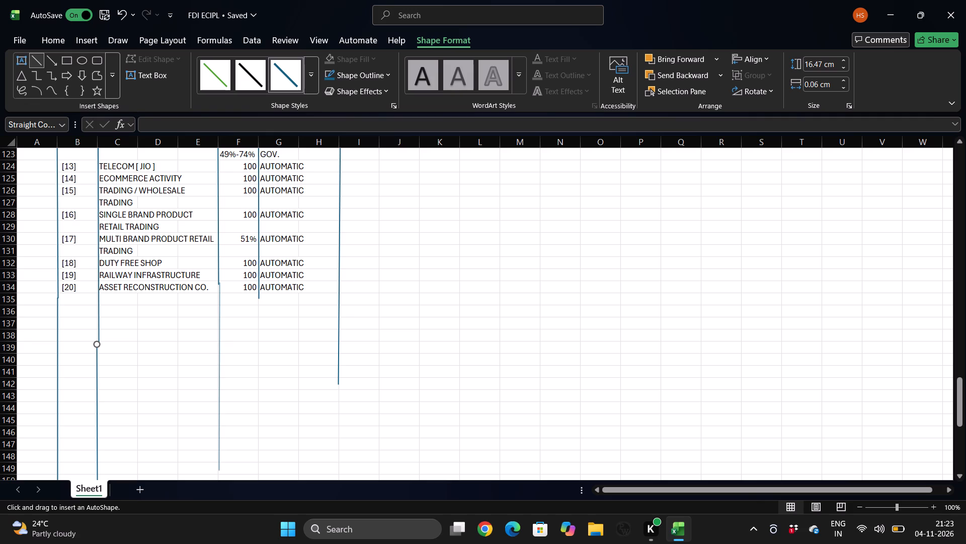
drag(219, 471, 219, 484)
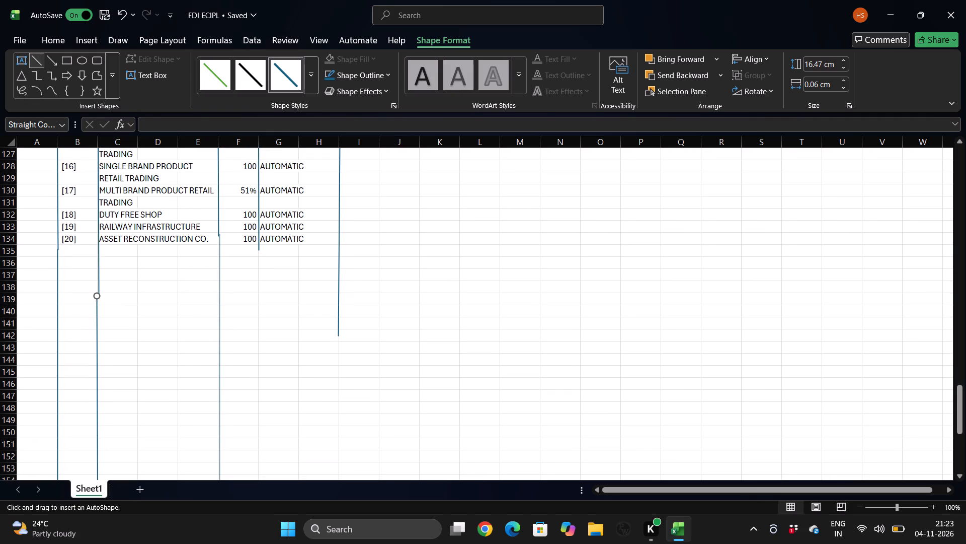
drag(219, 484, 218, 487)
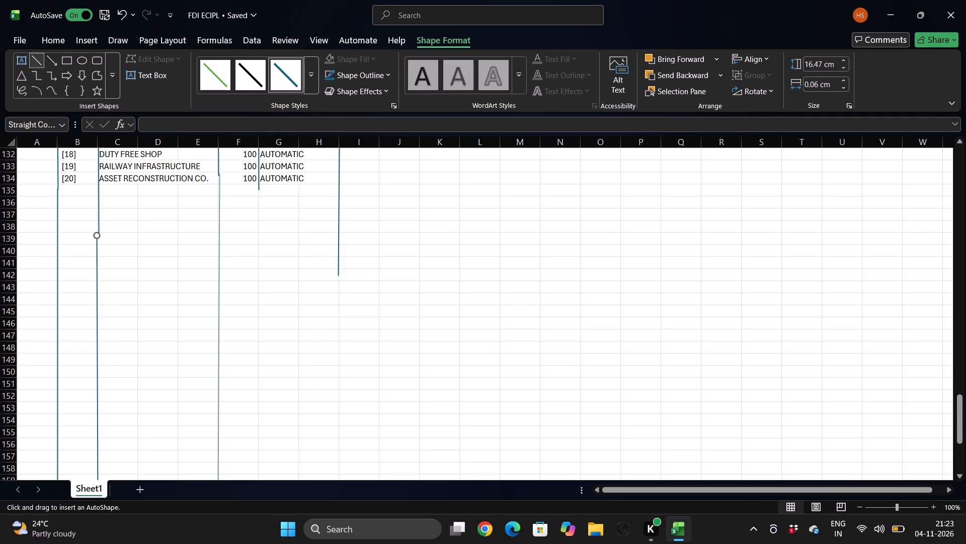
drag(218, 487, 218, 479)
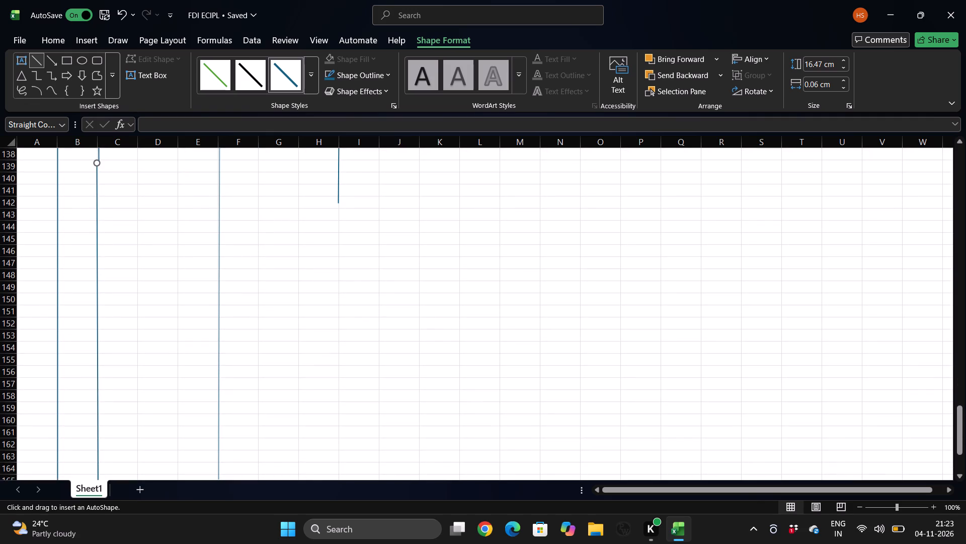
drag(218, 479, 215, 464)
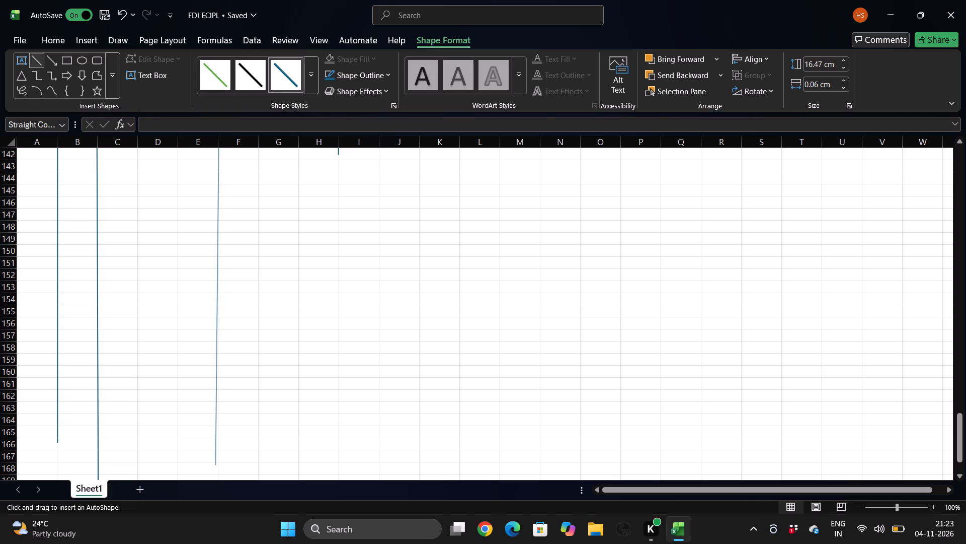
drag(215, 464, 216, 463)
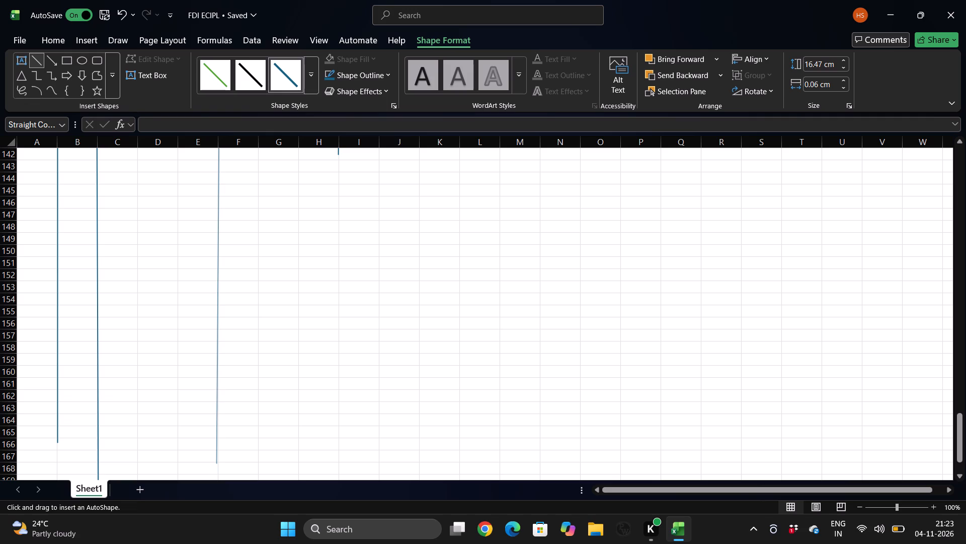
drag(216, 463, 218, 463)
Draw a vertical straight line about 13.1 cm long down the boundary of columns H and I, continuing the outer border from row 142.
scroll(201, 351, up, 1)
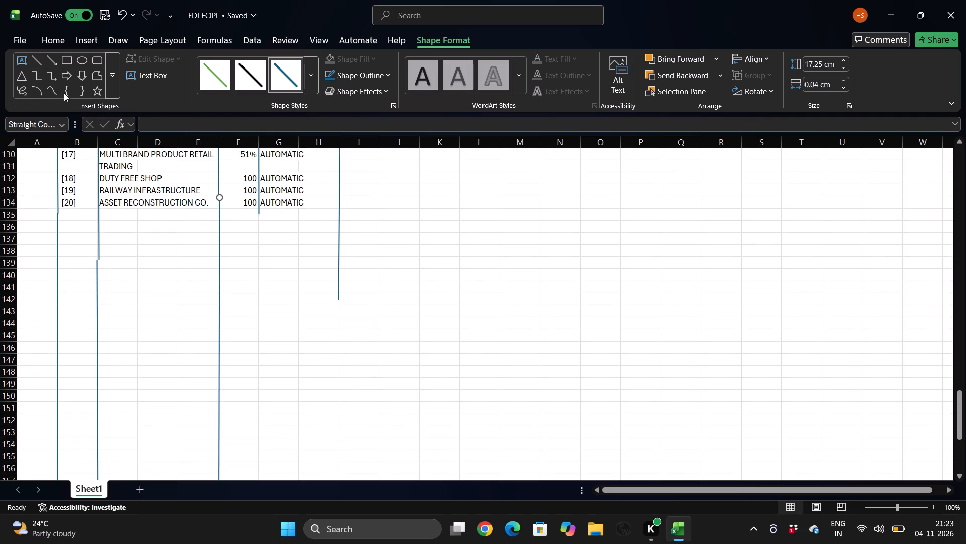
click(43, 65)
click(39, 63)
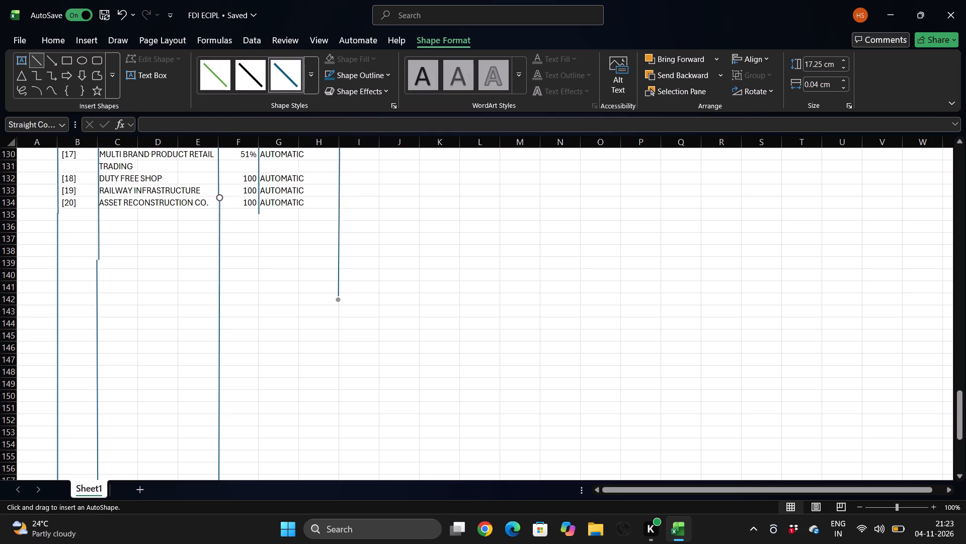
drag(338, 300, 339, 373)
drag(339, 373, 337, 482)
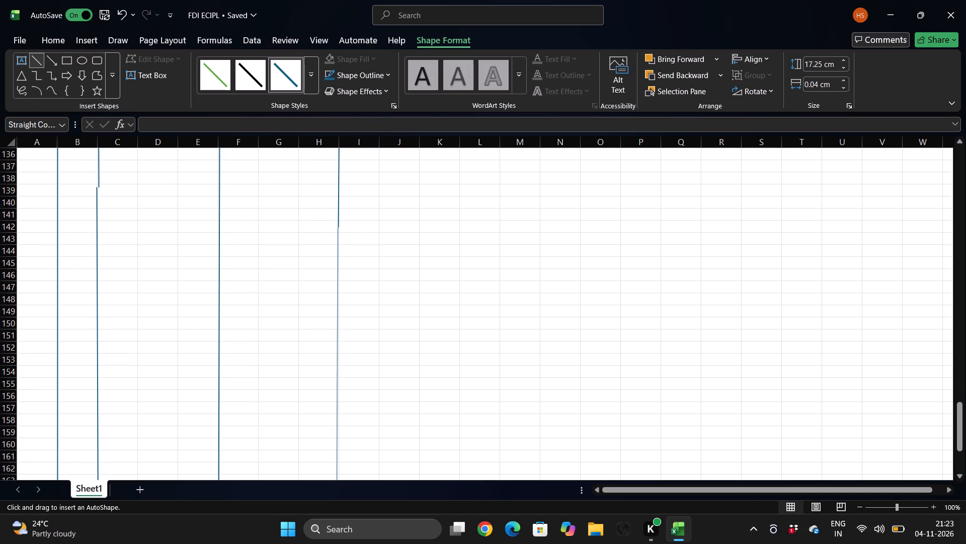
drag(337, 482, 343, 474)
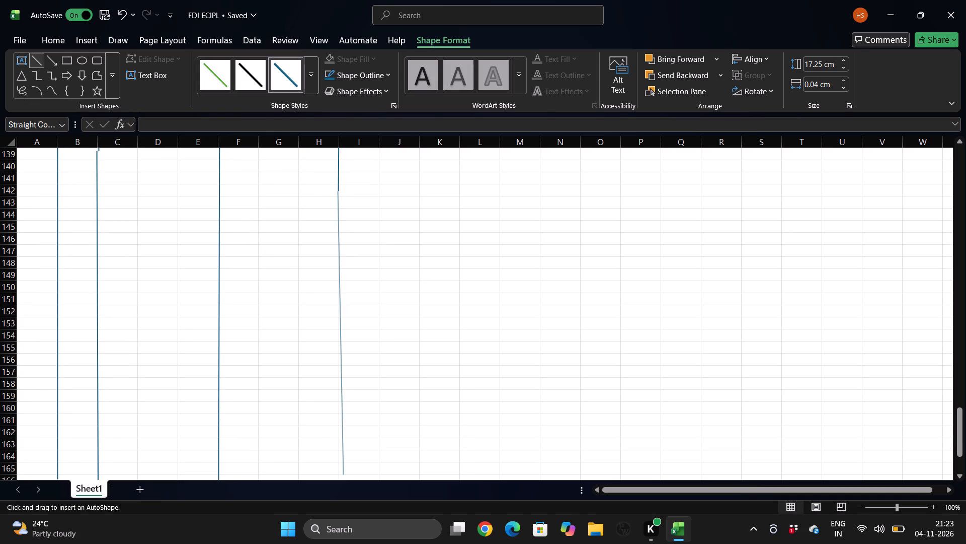
drag(343, 474, 338, 478)
Enter the serial number "[21]" in B135 and the sector name "BANKING" in C135.
scroll(283, 381, up, 2)
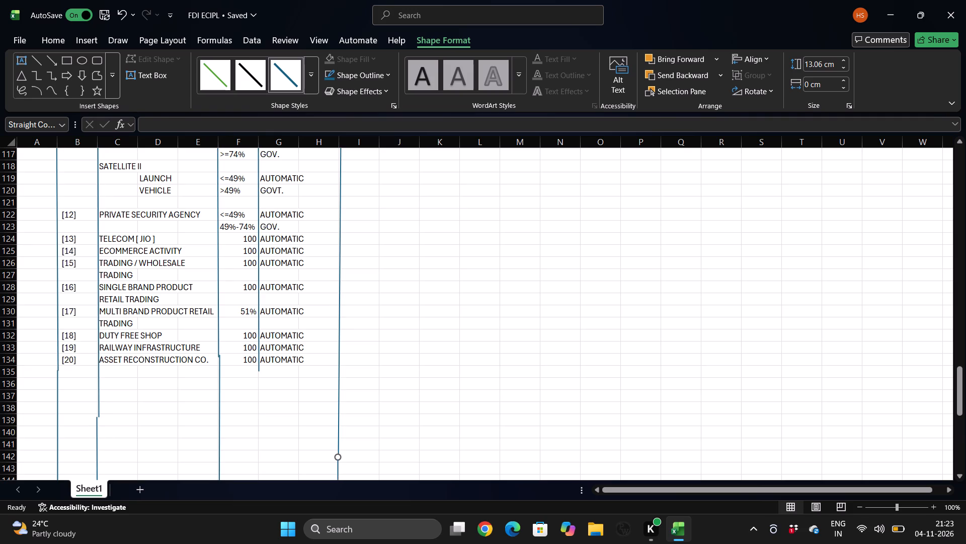
click(75, 374)
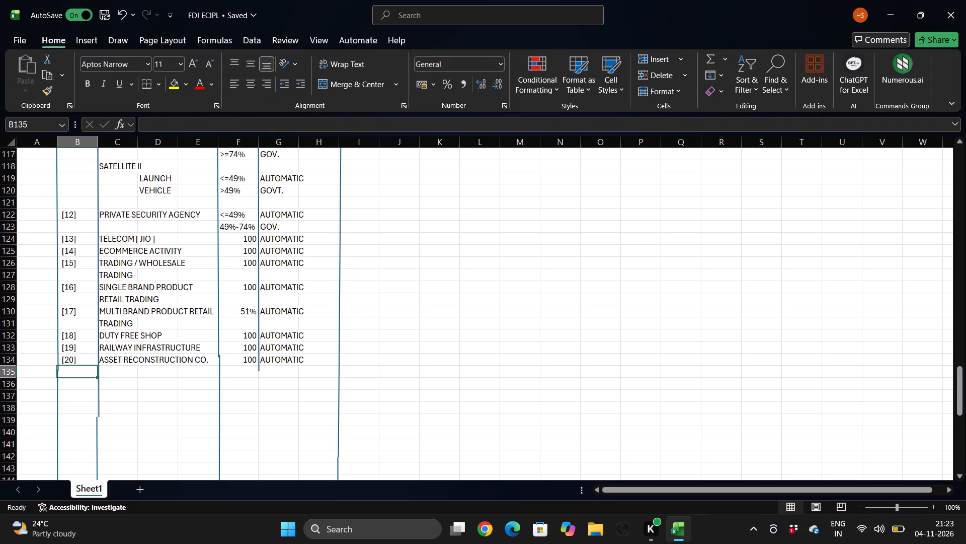
key(space)
key(space)
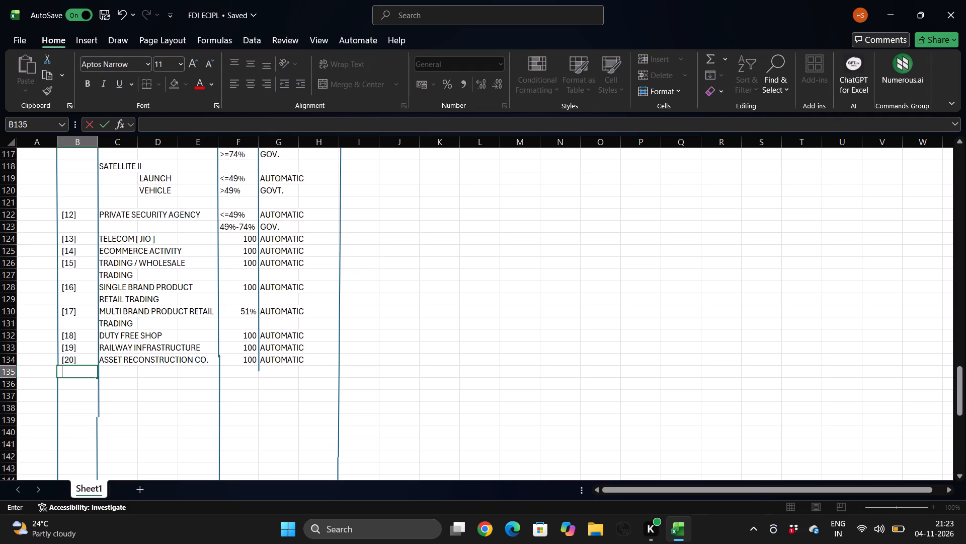
key(bracketleft)
text(21)
text(])
key(space)
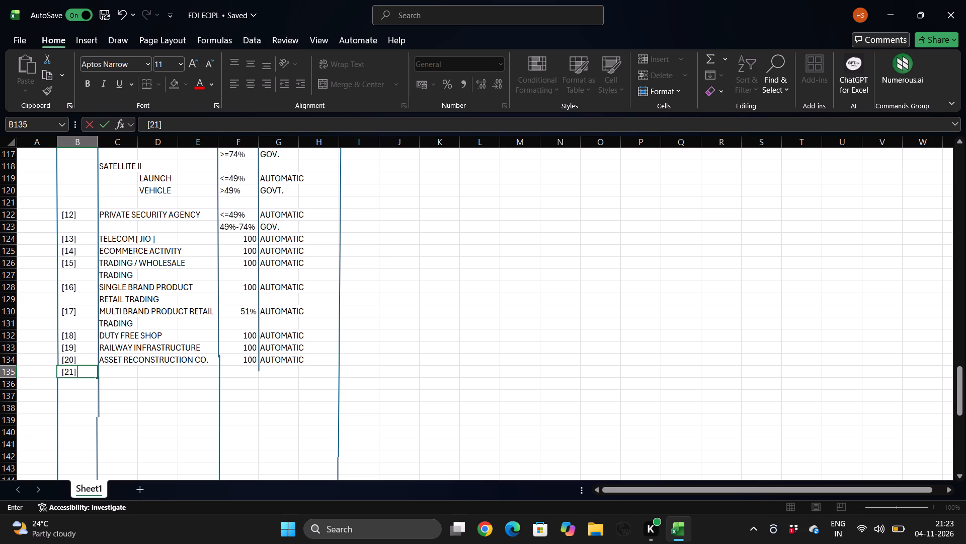
click(109, 377)
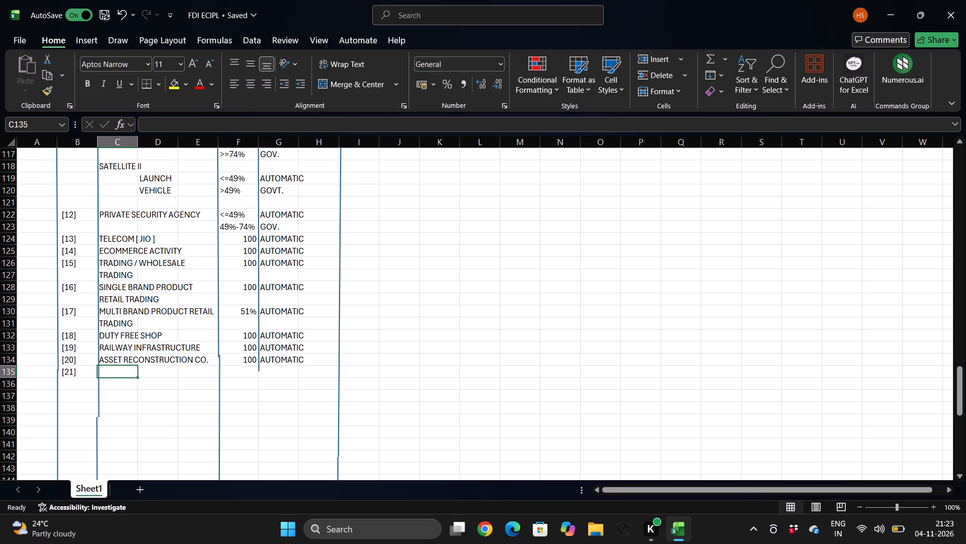
text(BANKING)
key(space)
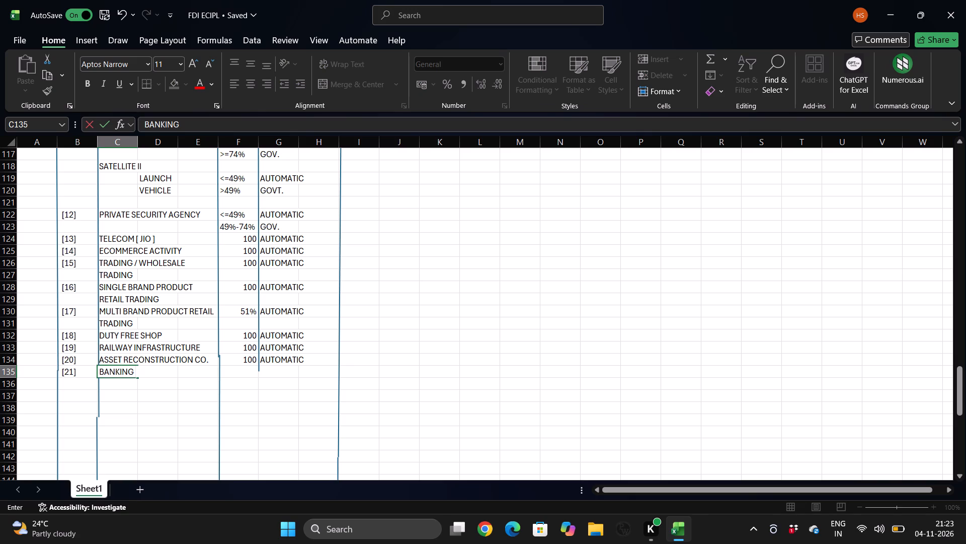
Enter the BANKING sub-entry "[A] PVT. SECTOR [ ICICI ]" in C136.
click(108, 386)
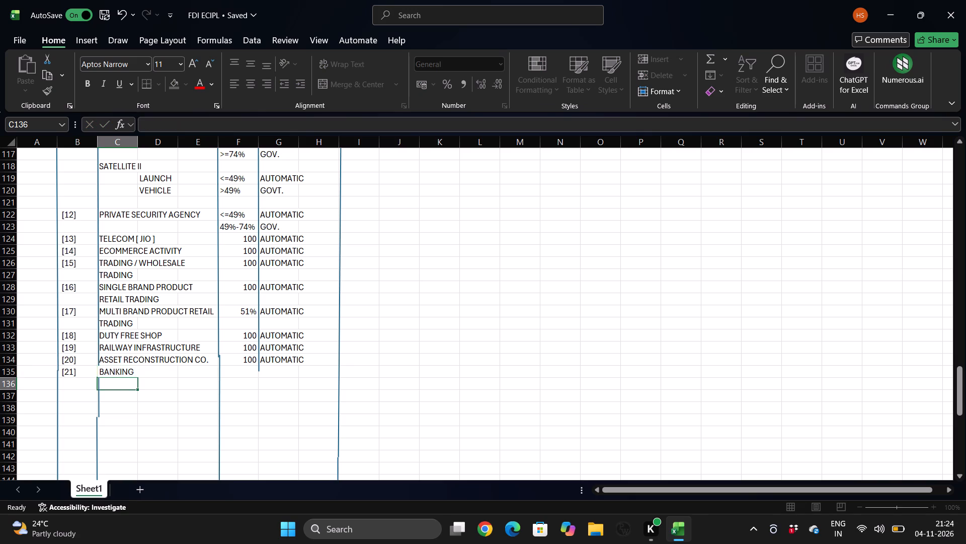
text([A])
key(space)
key(p)
text(VT)
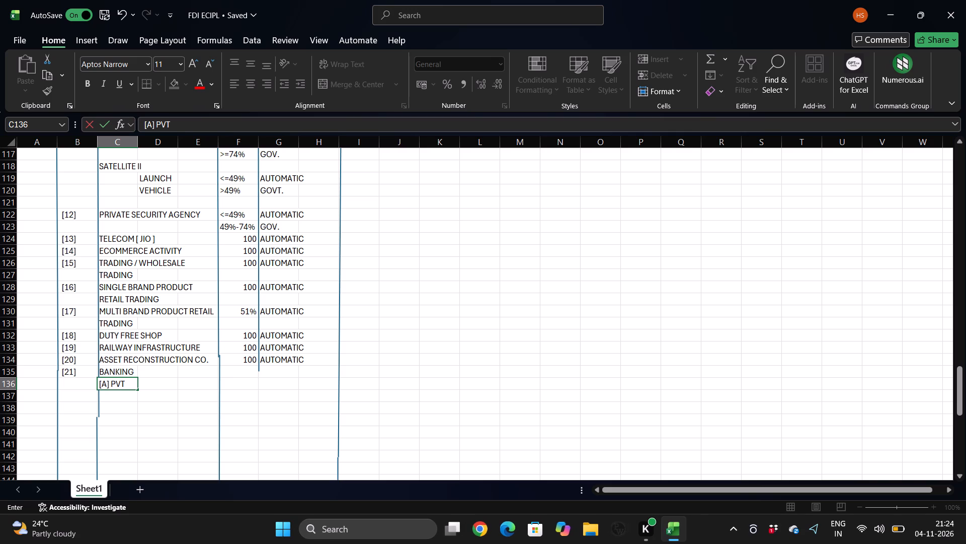
text(. SECTOR)
key(space)
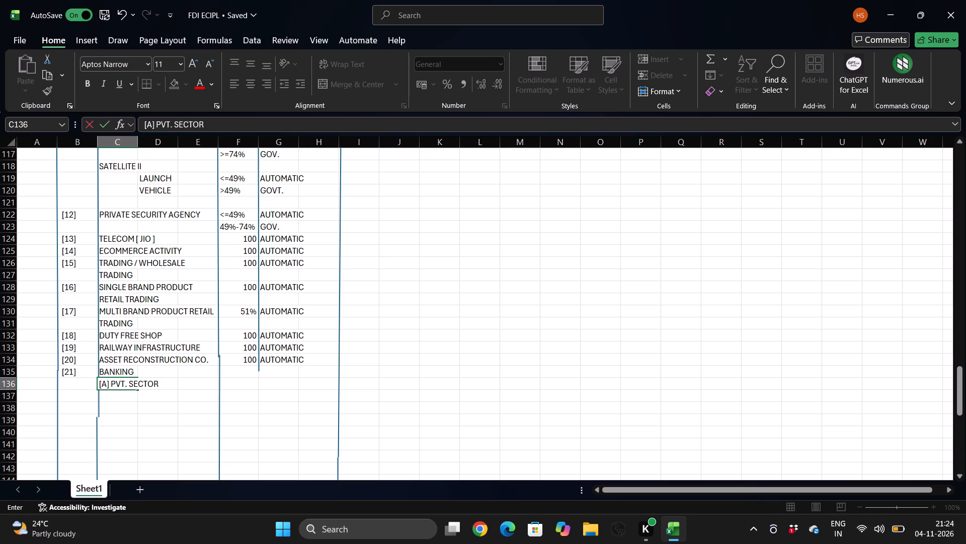
text([ ICI)
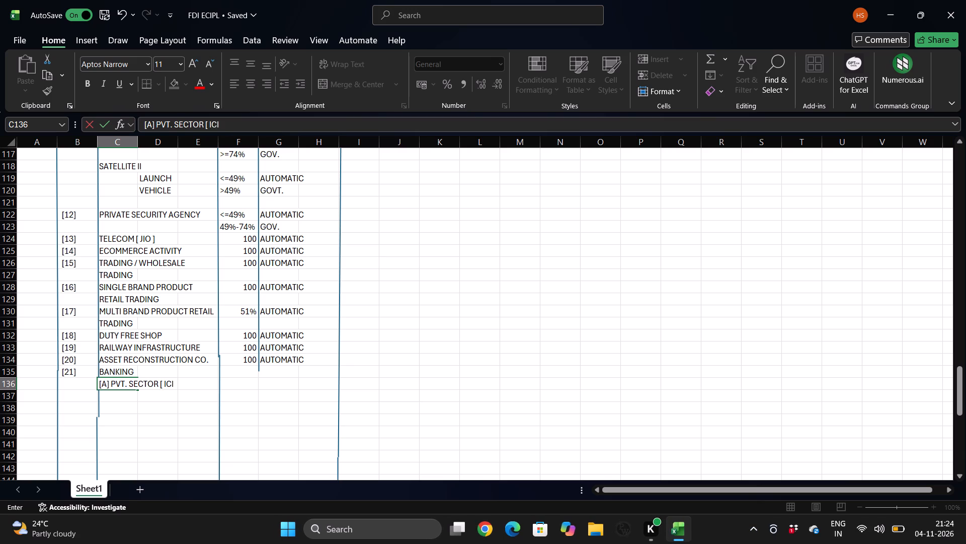
text(CI ])
click(189, 436)
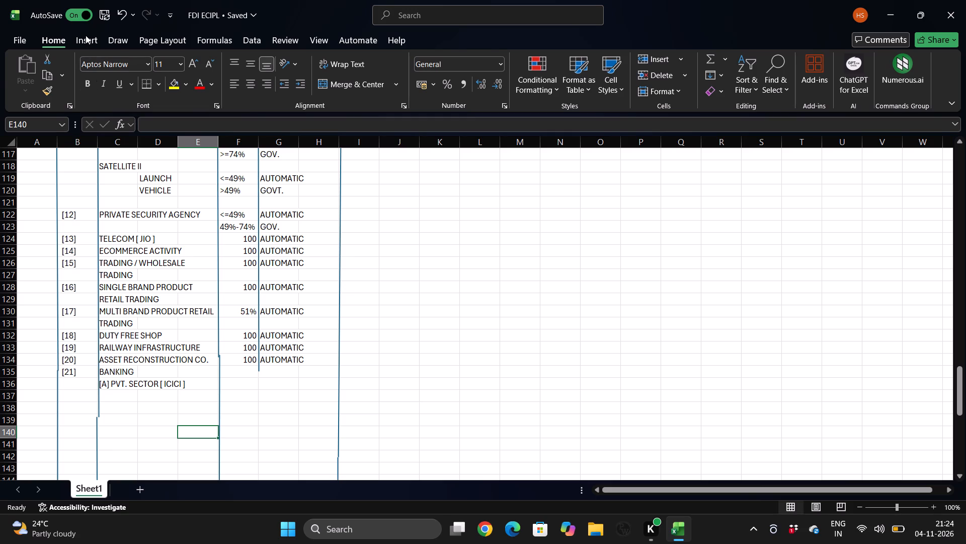
Draw a vertical straight line about 18 cm long down the boundary of columns F and G, continuing the existing line from row 135.
click(86, 35)
click(193, 71)
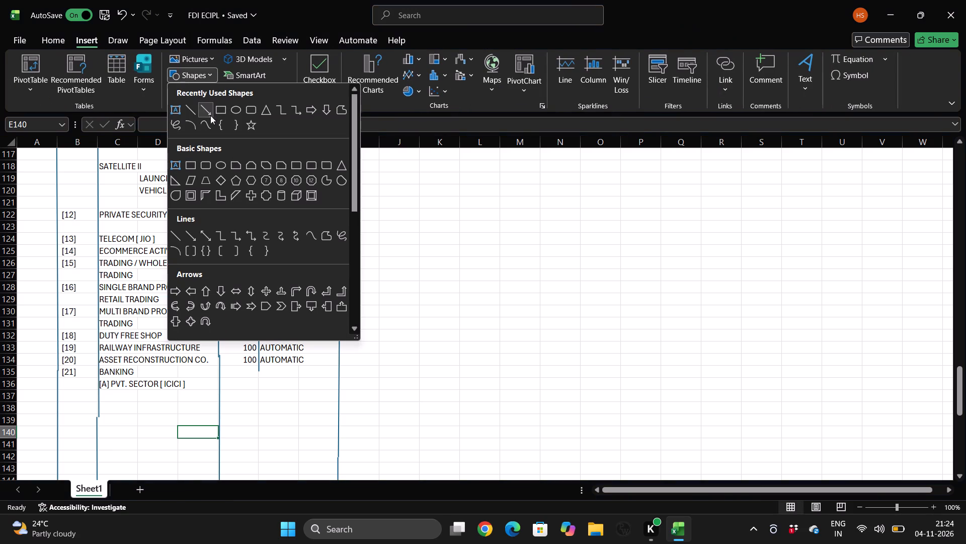
click(196, 115)
scroll(247, 284, down, 2)
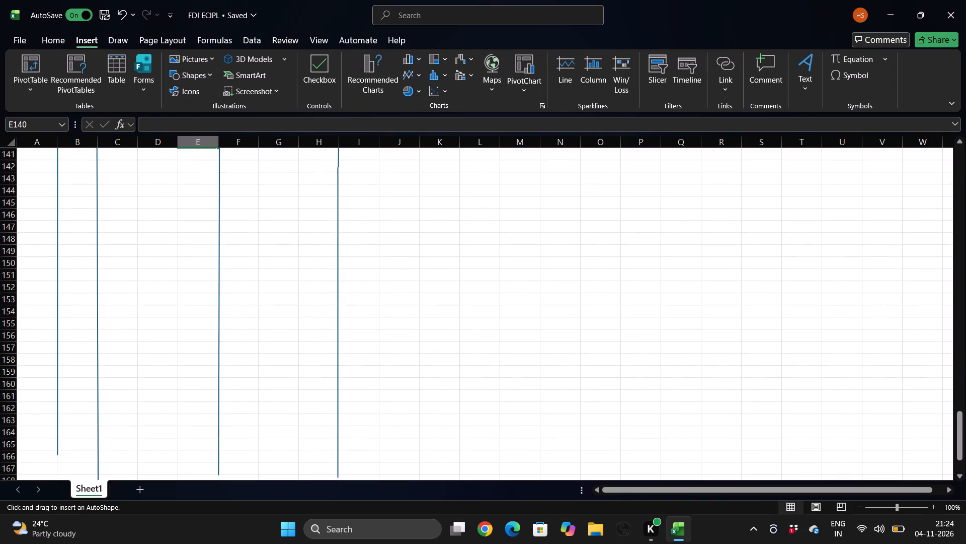
scroll(250, 257, up, 1)
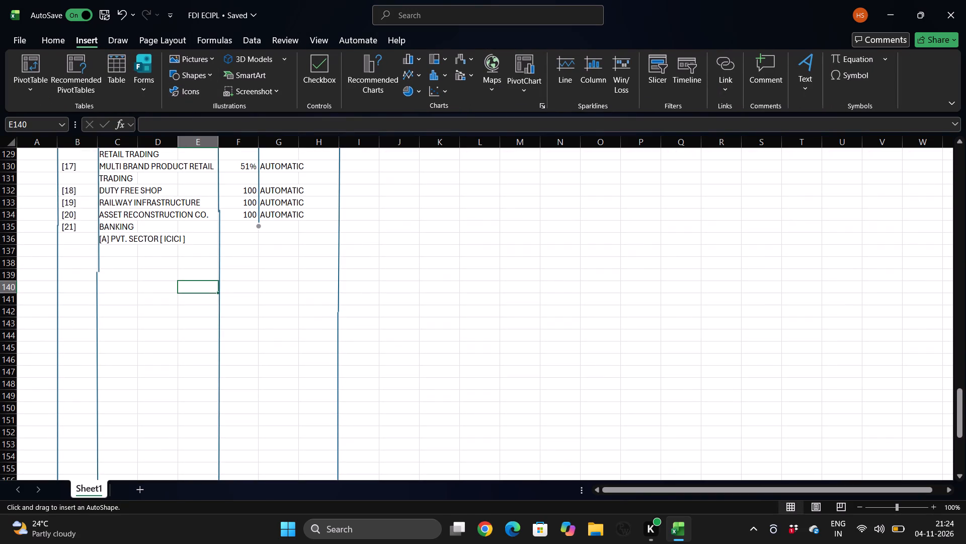
drag(259, 224, 273, 427)
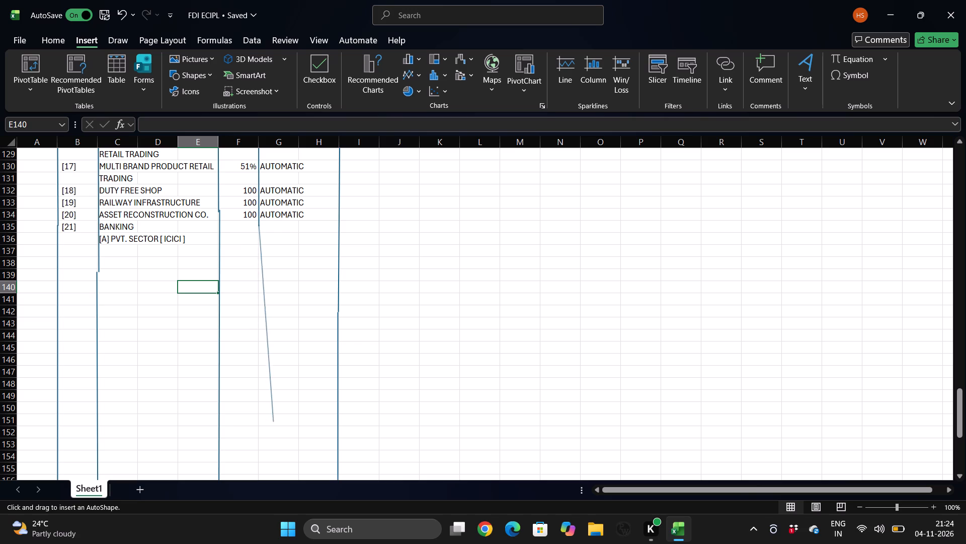
drag(273, 427, 260, 464)
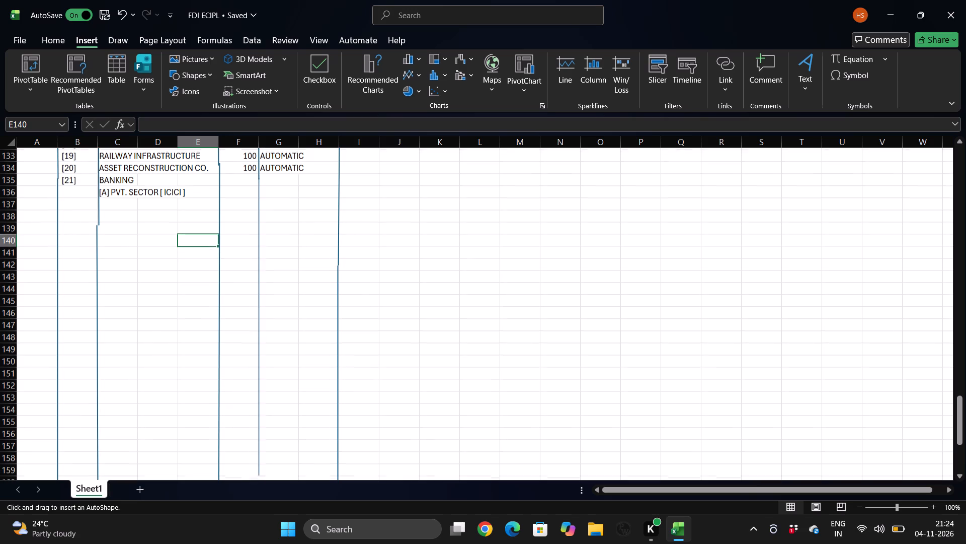
drag(260, 464, 259, 469)
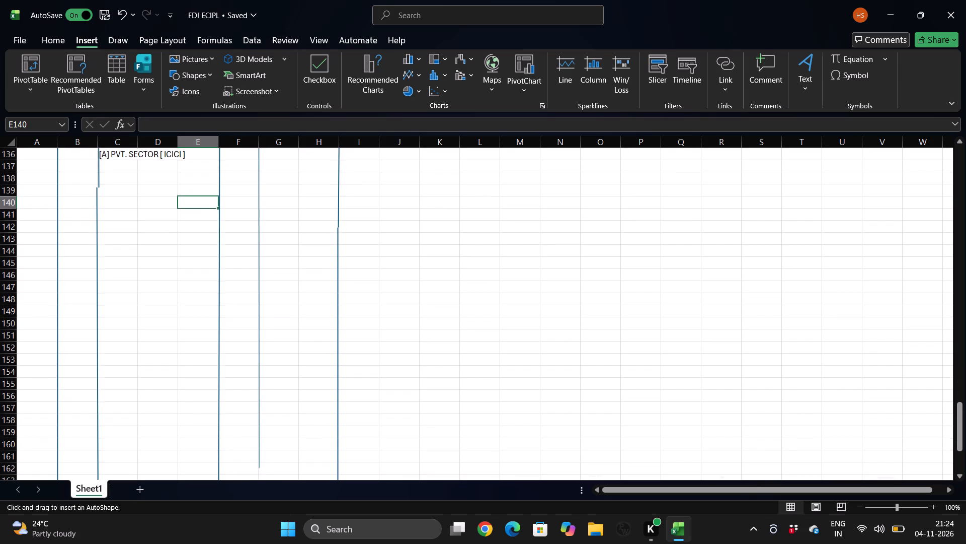
drag(259, 469, 261, 478)
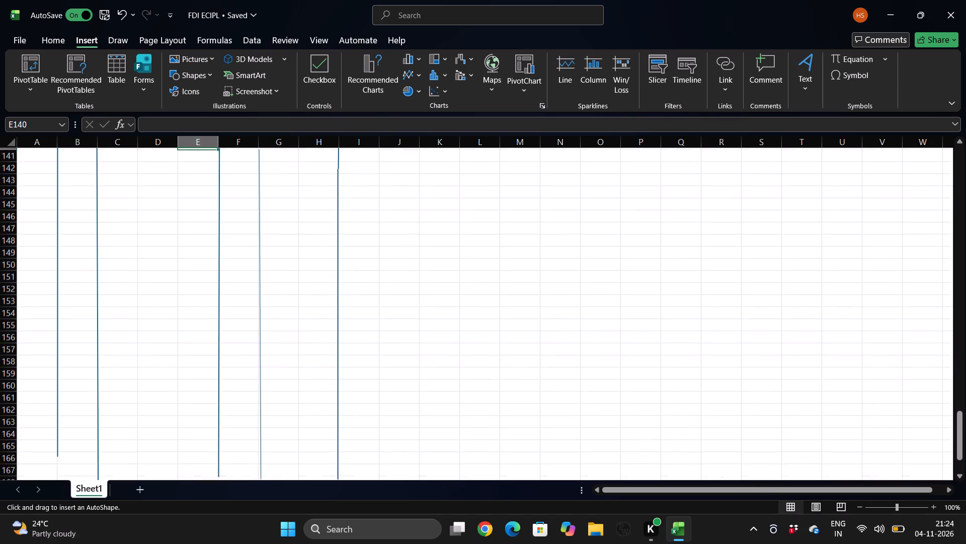
drag(261, 478, 261, 480)
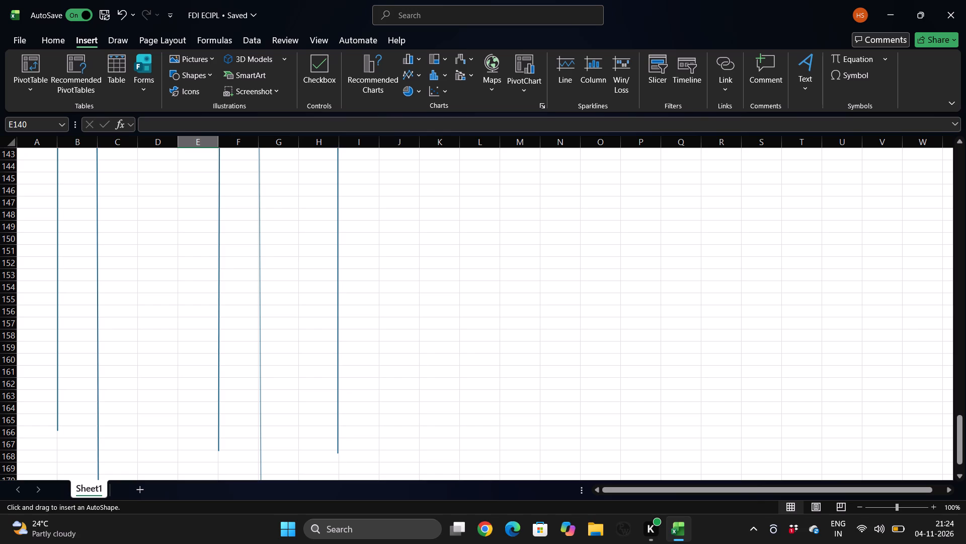
drag(261, 480, 258, 483)
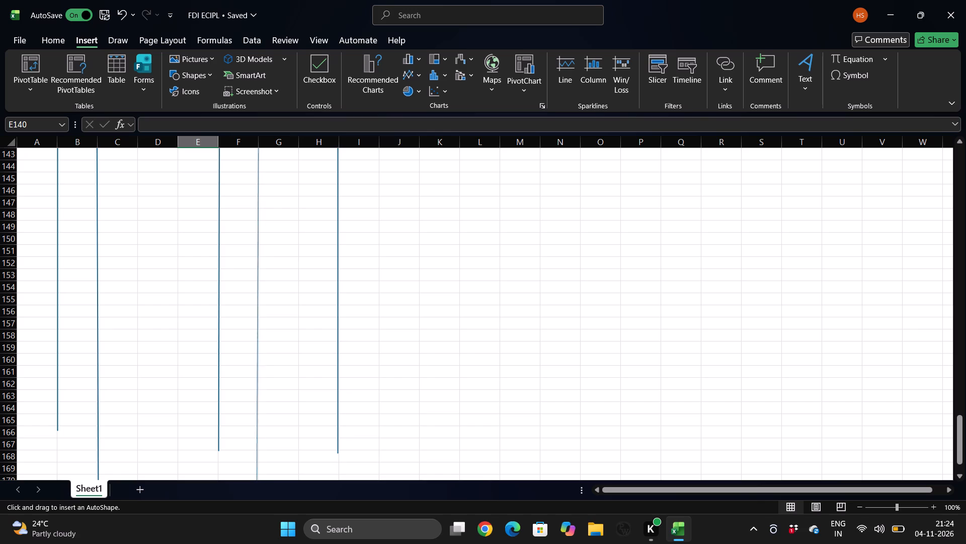
drag(258, 483, 258, 483)
Enter the second BANKING sub-entry "[B] PUBLIC SECTOR [ SBI / PNB ]" in C137.
scroll(270, 375, up, 3)
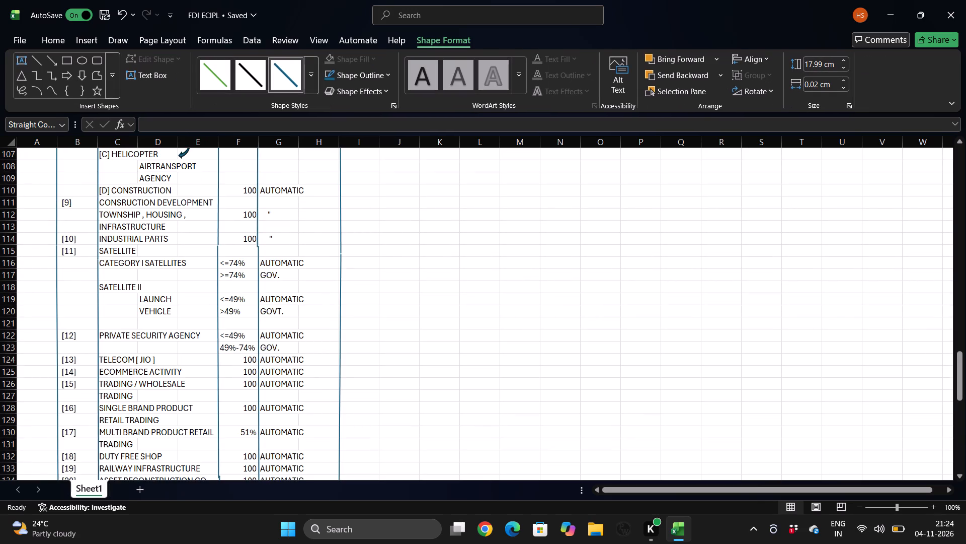
scroll(261, 377, down, 1)
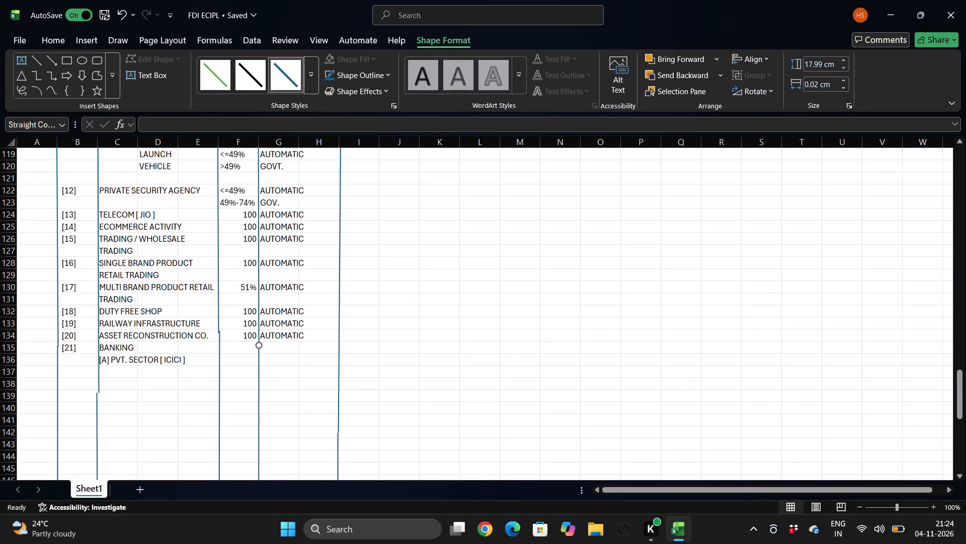
click(116, 375)
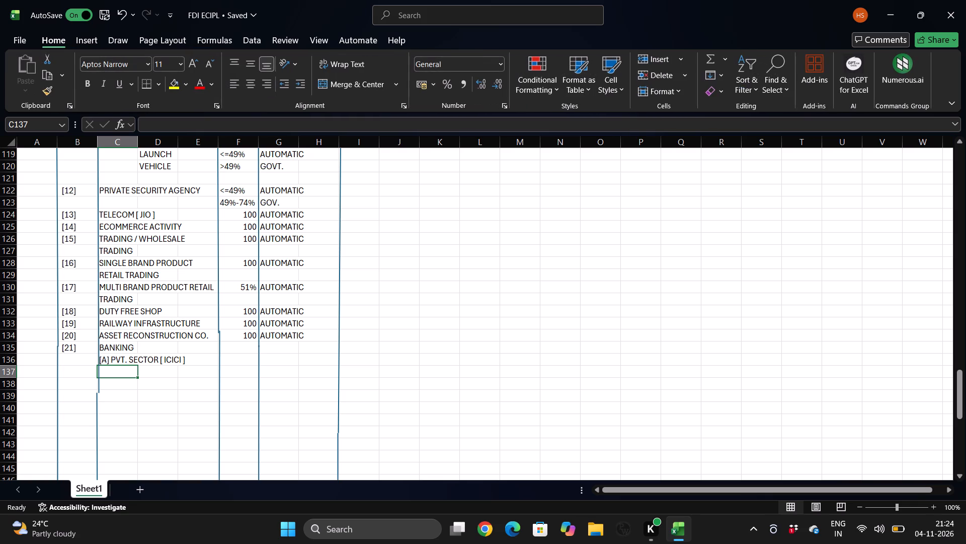
text([B])
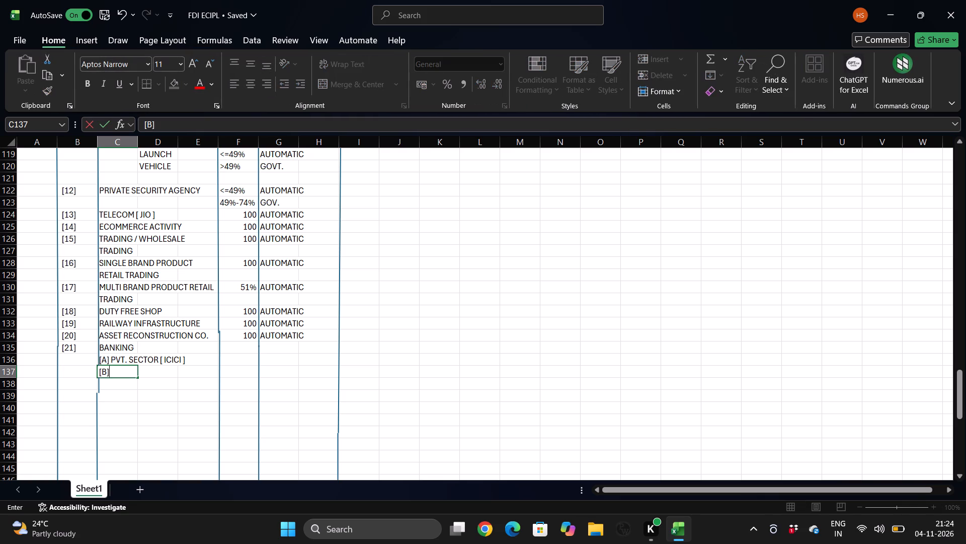
key(space)
text(PUBLIC SECTOR)
key(space)
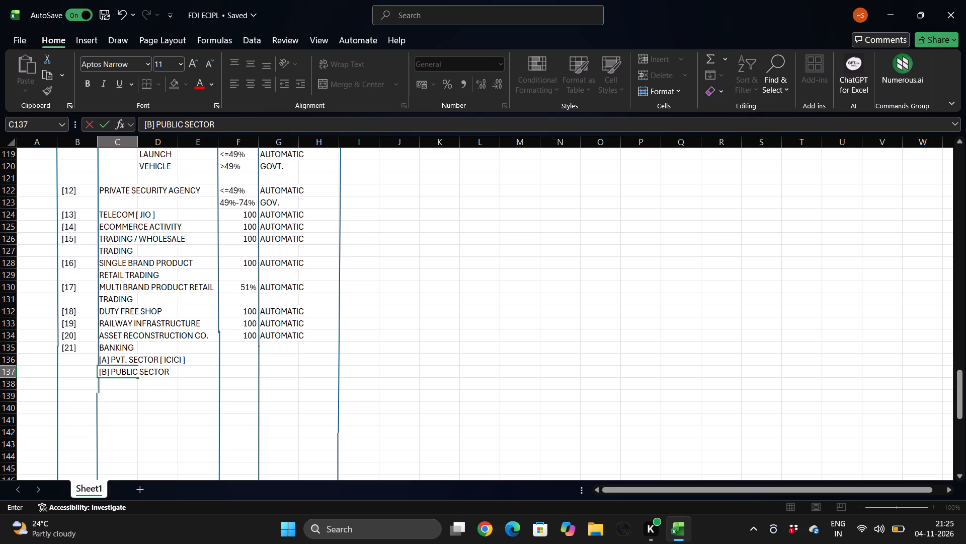
text([)
key(space)
text(SBI)
key(space)
text(/)
key(space)
text(PNB ])
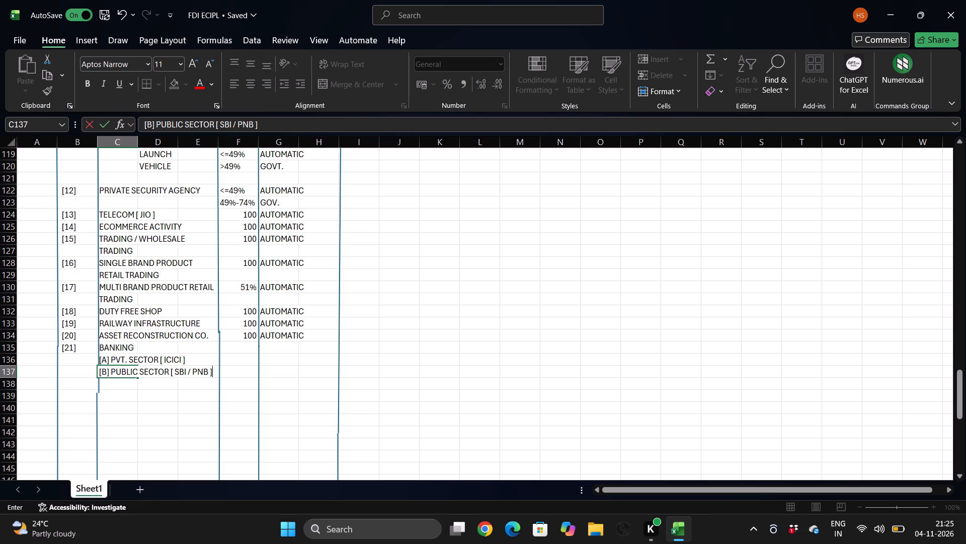
Fill in the private sector banking row with the limit "<=49%" in F136 and the route "AUTOMATIC" in G136.
click(231, 360)
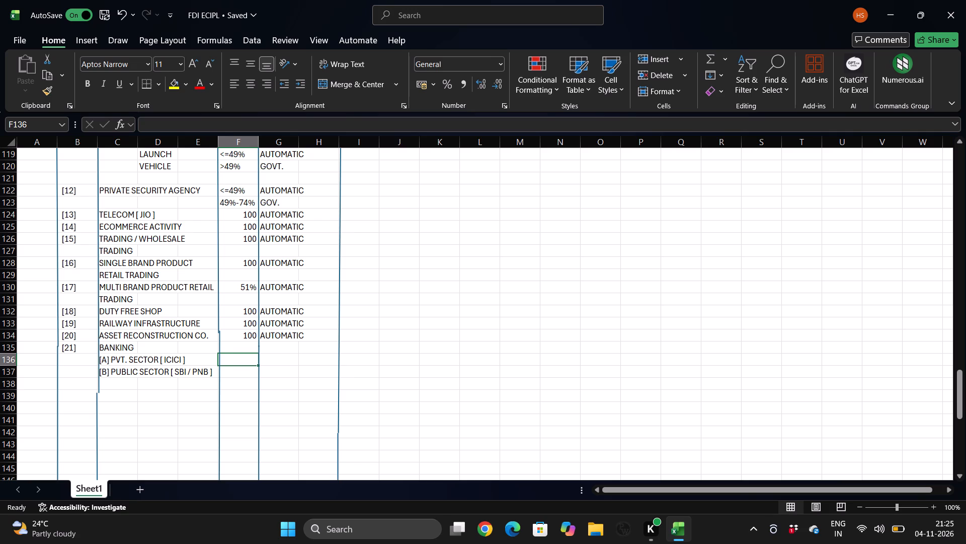
key(shift+less)
key(equal)
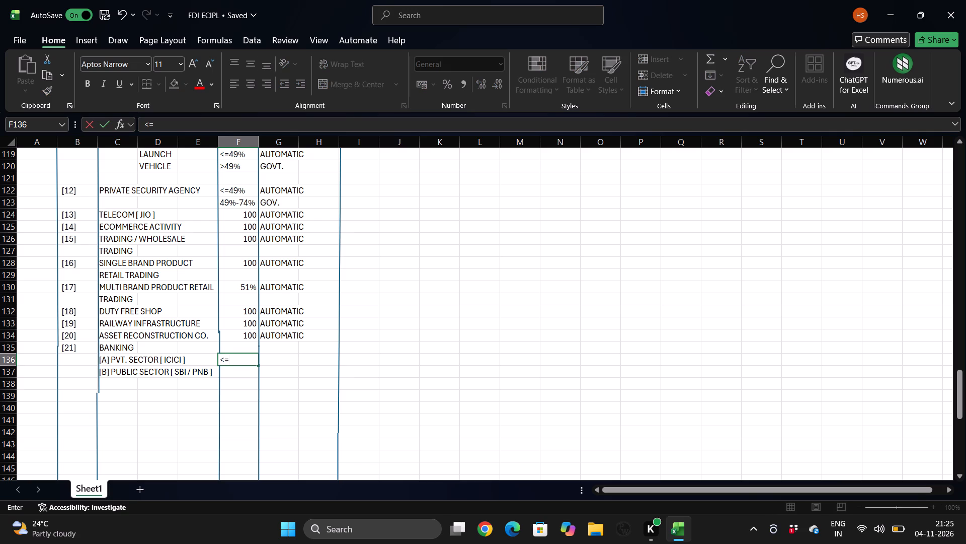
key(4)
key(9)
key(shift+percent)
click(278, 364)
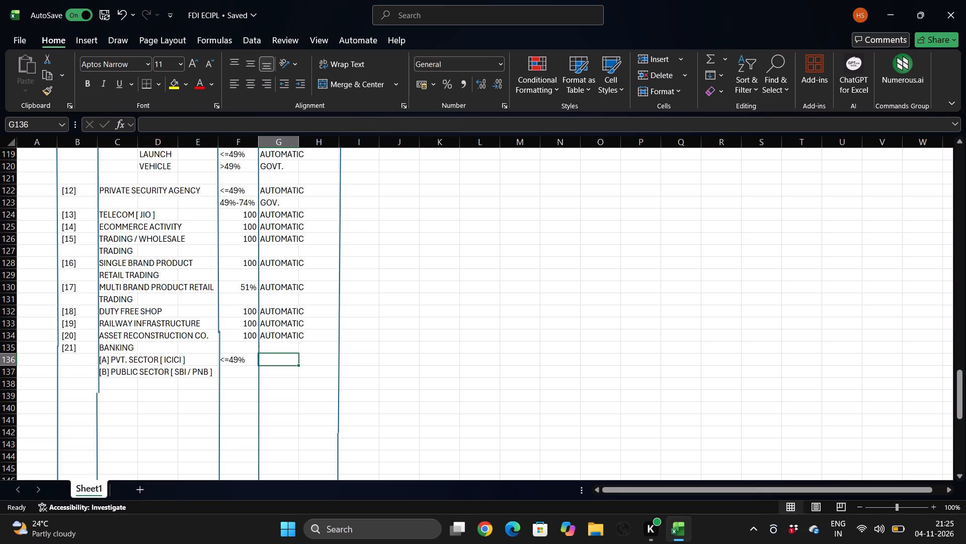
text(AUTOMATIC)
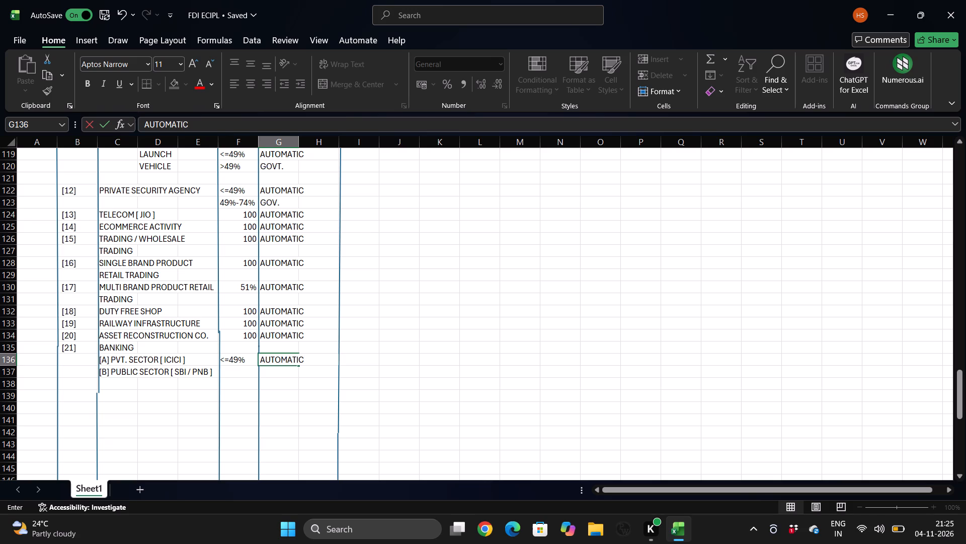
key(space)
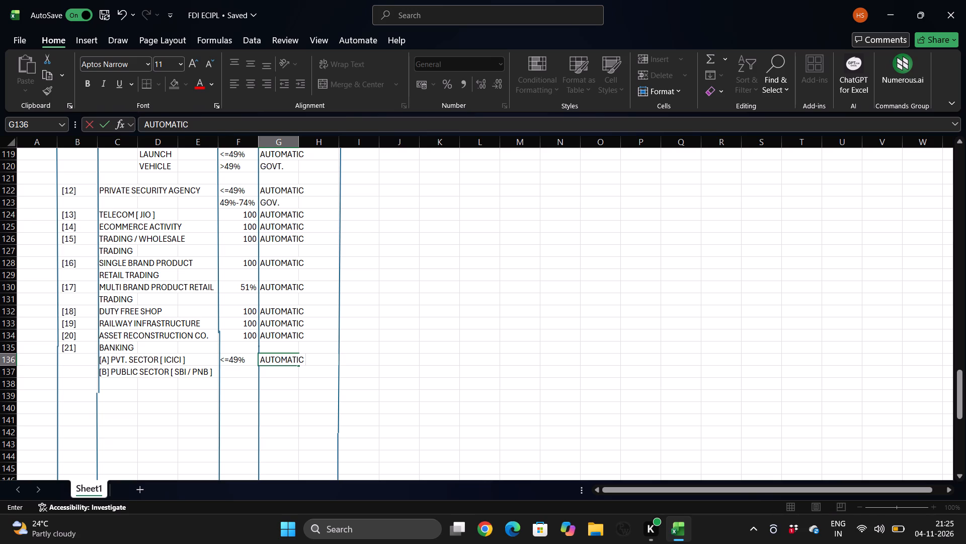
Begin the foreign investment limit in F137 with "49".
click(226, 371)
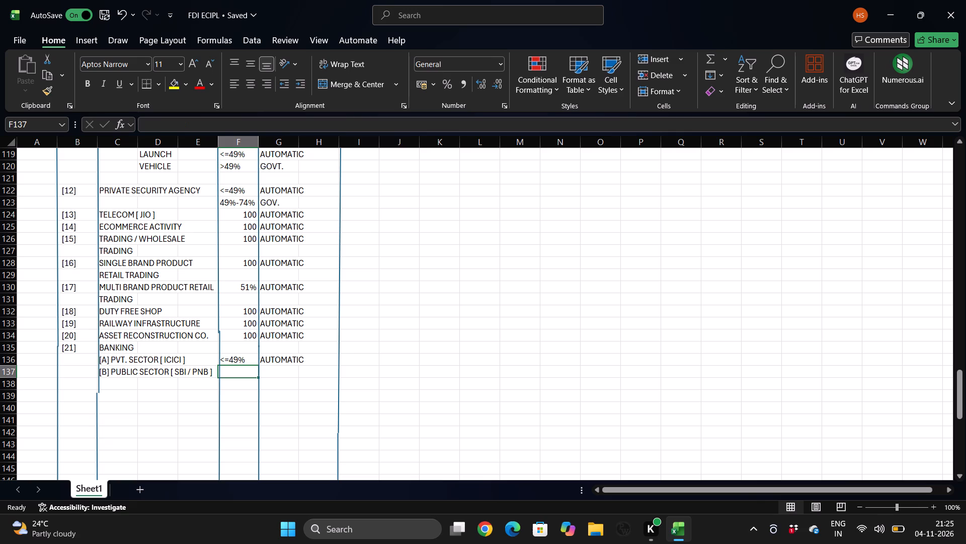
text(49)
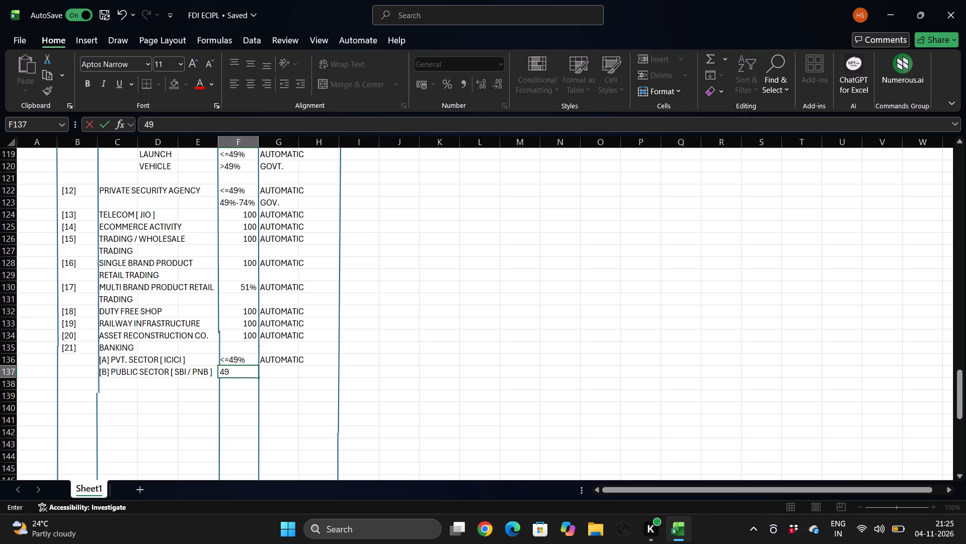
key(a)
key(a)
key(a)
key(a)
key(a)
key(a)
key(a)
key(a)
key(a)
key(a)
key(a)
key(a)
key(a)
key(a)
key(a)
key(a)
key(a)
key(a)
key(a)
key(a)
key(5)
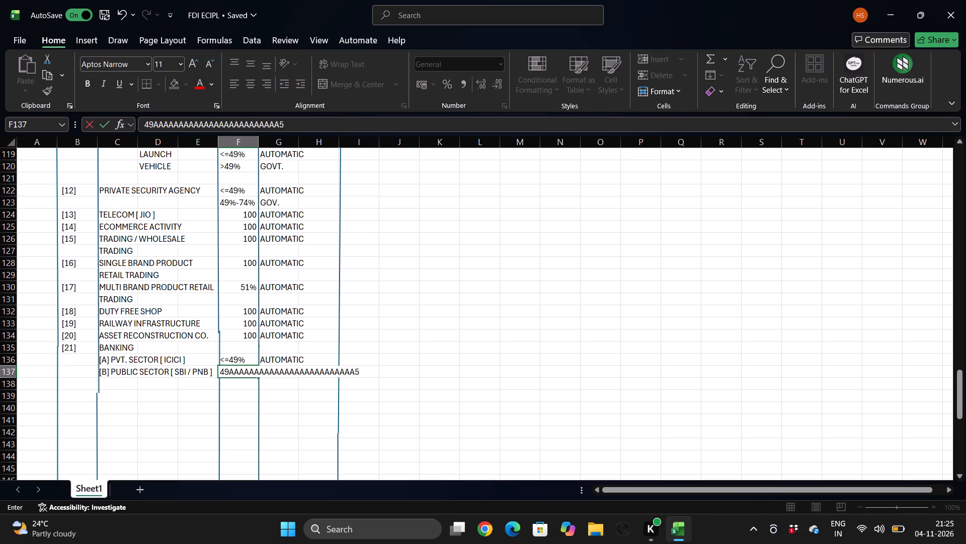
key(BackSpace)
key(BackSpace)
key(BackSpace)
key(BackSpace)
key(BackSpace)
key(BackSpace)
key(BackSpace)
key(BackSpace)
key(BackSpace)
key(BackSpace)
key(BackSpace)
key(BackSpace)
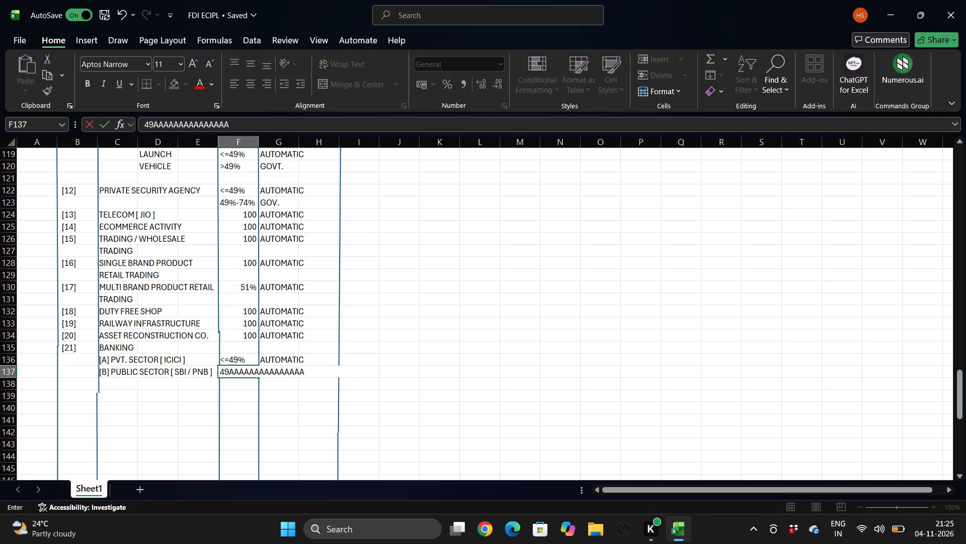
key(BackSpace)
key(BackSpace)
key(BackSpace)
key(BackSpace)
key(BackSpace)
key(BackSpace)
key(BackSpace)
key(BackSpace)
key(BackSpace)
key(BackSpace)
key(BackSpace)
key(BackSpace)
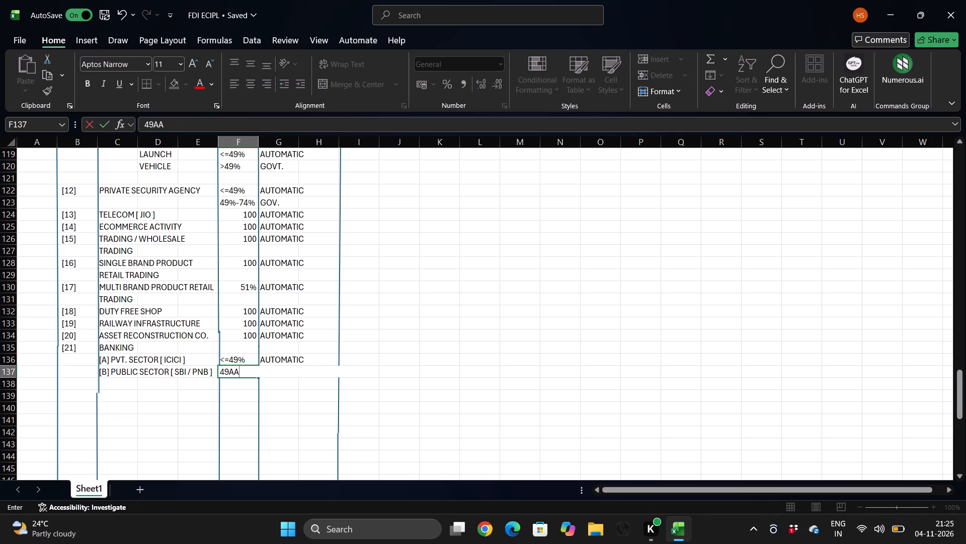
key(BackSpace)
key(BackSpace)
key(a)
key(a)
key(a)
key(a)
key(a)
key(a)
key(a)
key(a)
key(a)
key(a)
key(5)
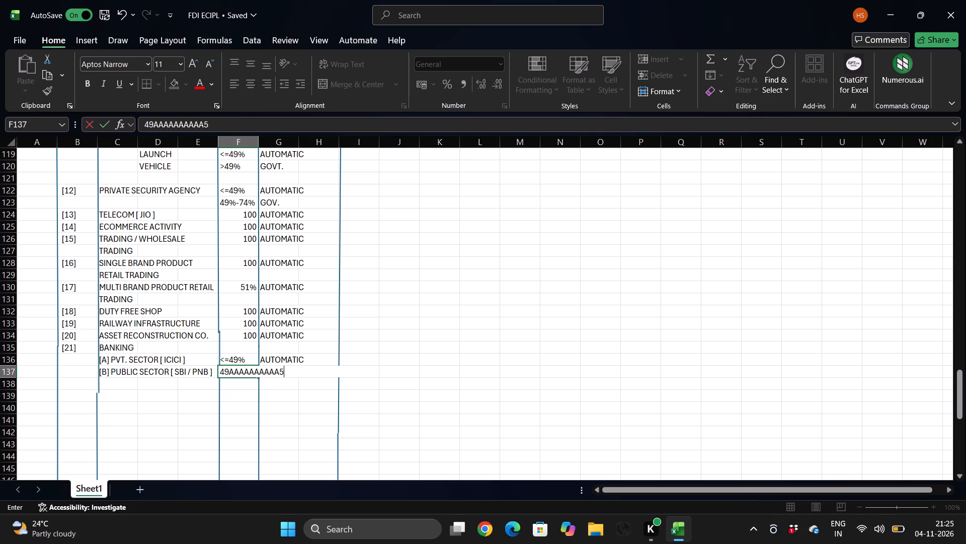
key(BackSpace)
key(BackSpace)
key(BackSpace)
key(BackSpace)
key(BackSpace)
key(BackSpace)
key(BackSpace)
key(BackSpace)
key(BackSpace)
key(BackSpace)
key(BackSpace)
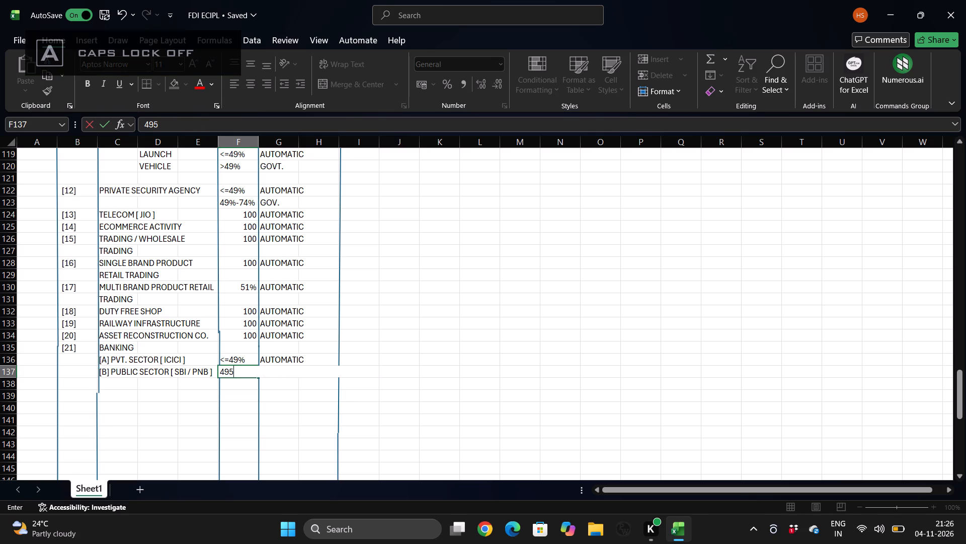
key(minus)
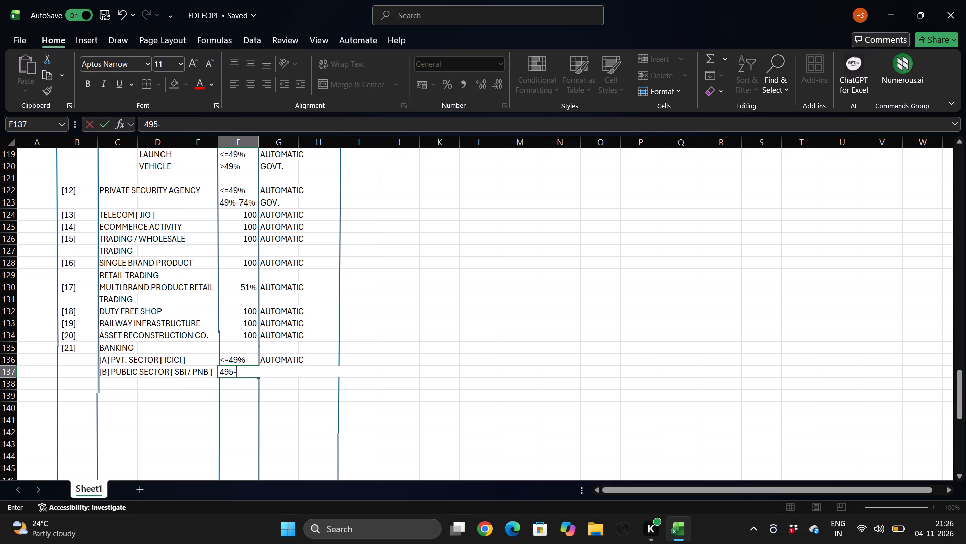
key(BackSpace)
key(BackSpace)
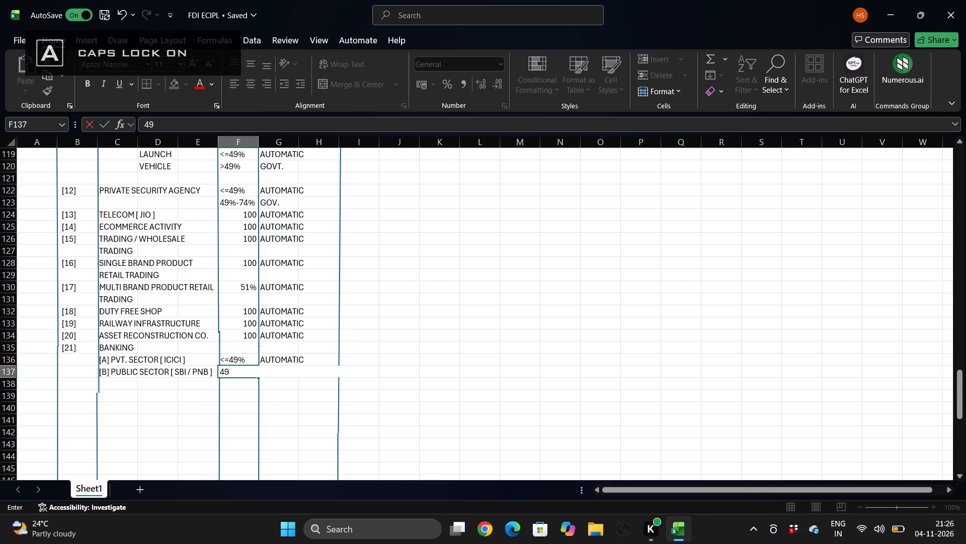
Complete the limit in F137 as "49%-74%" and enter the route "GOV." in G137.
key(shift+percent)
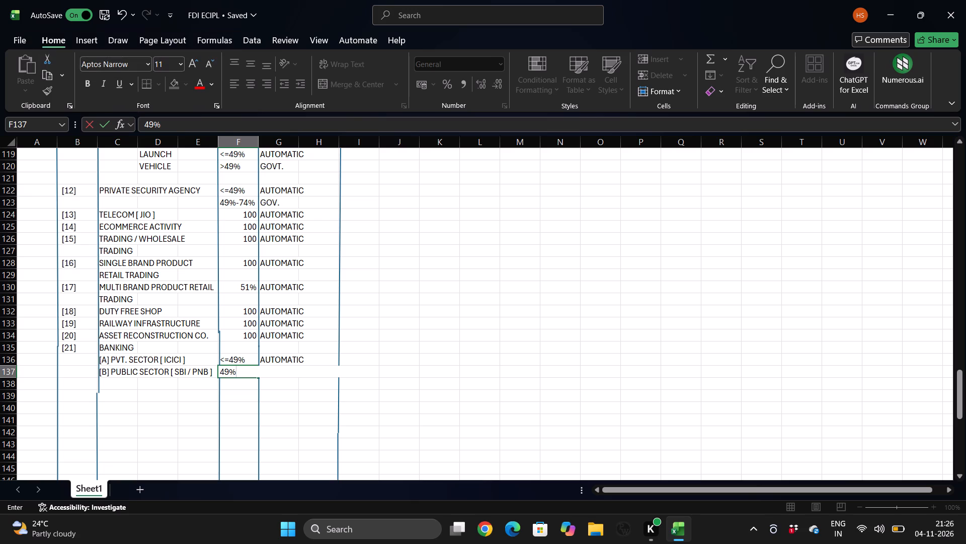
key(minus)
text(74)
key(shift+percent)
click(267, 370)
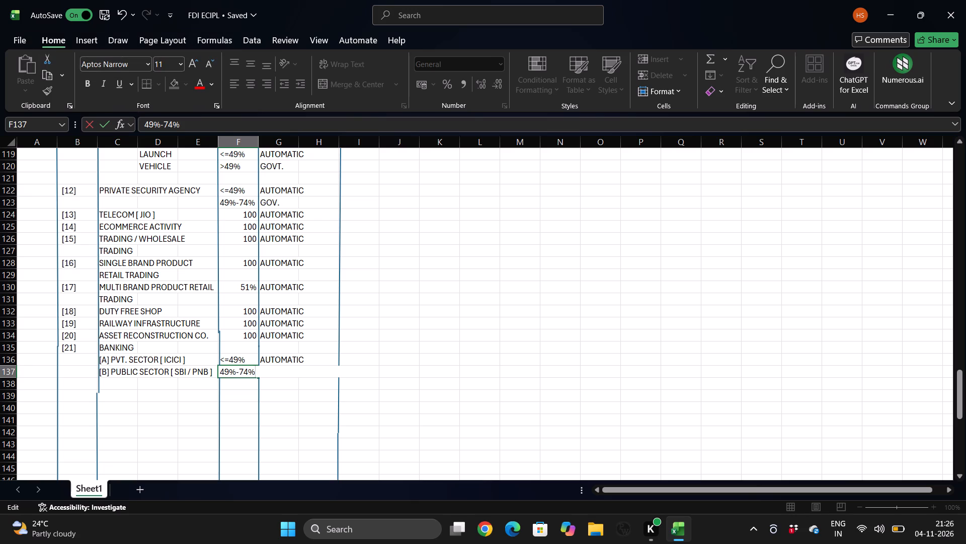
click(278, 405)
click(279, 375)
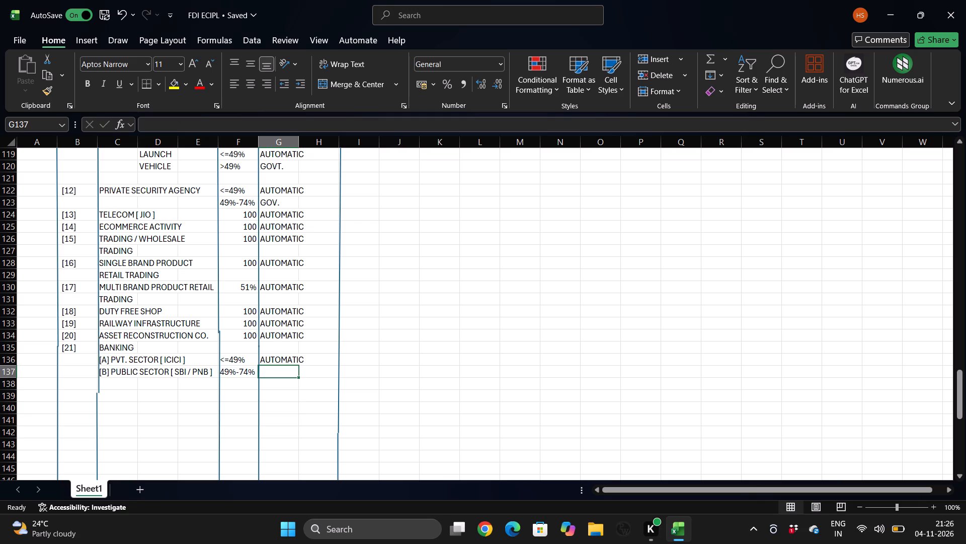
text(GOV)
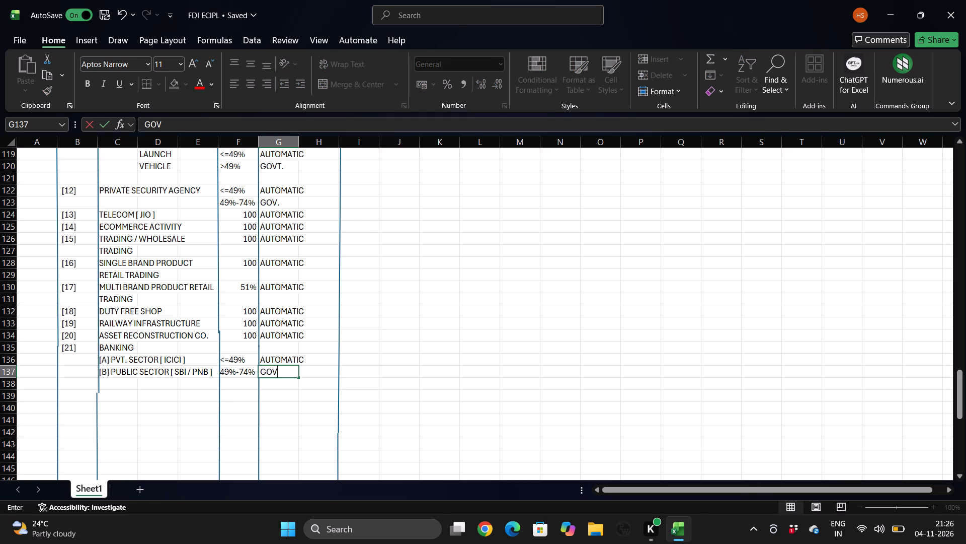
key(period)
Move the "[B] PUBLIC SECTOR [ SBI / PNB ]" entry from C137 down one row to C138.
click(146, 375)
click(105, 372)
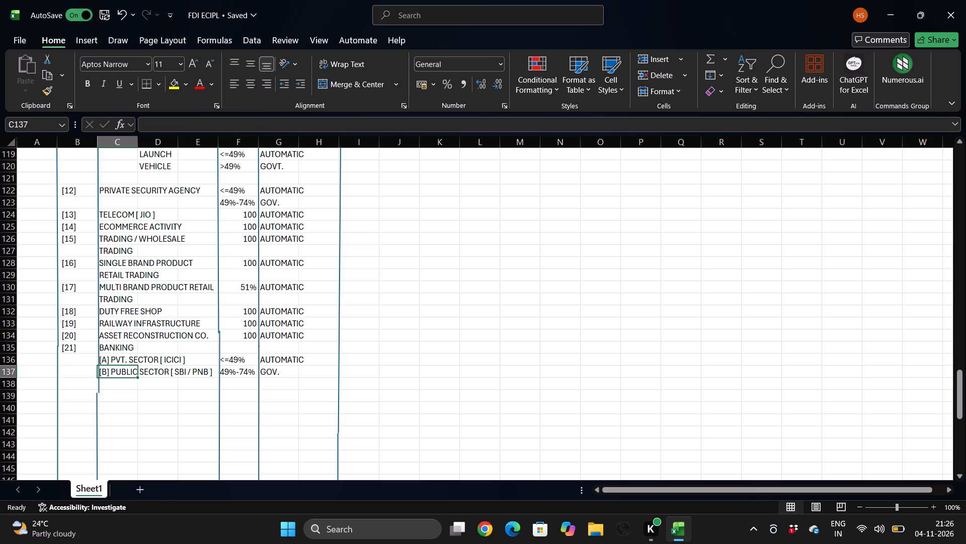
drag(110, 376, 112, 386)
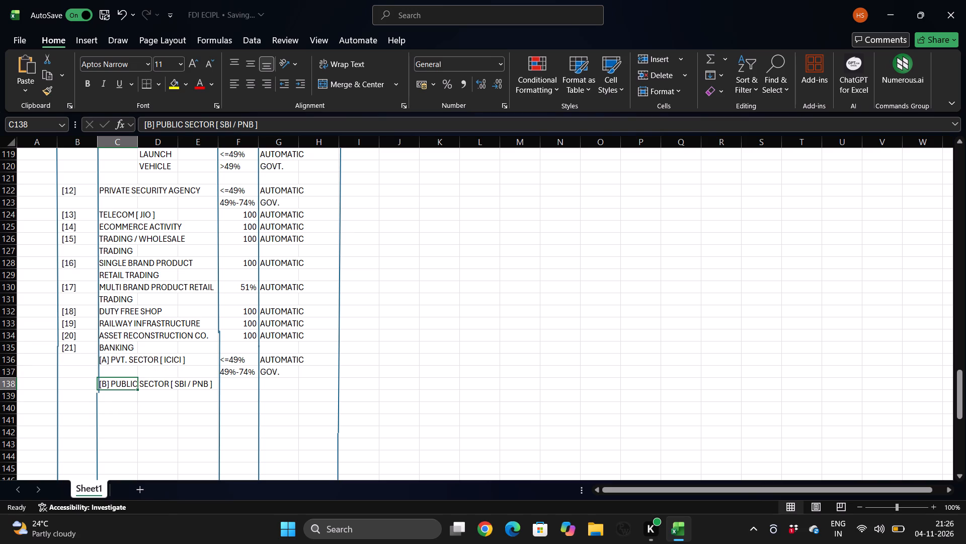
Fill in the public sector banking row with the limit "20%" in F138 and the route "GOV." in G138.
click(241, 383)
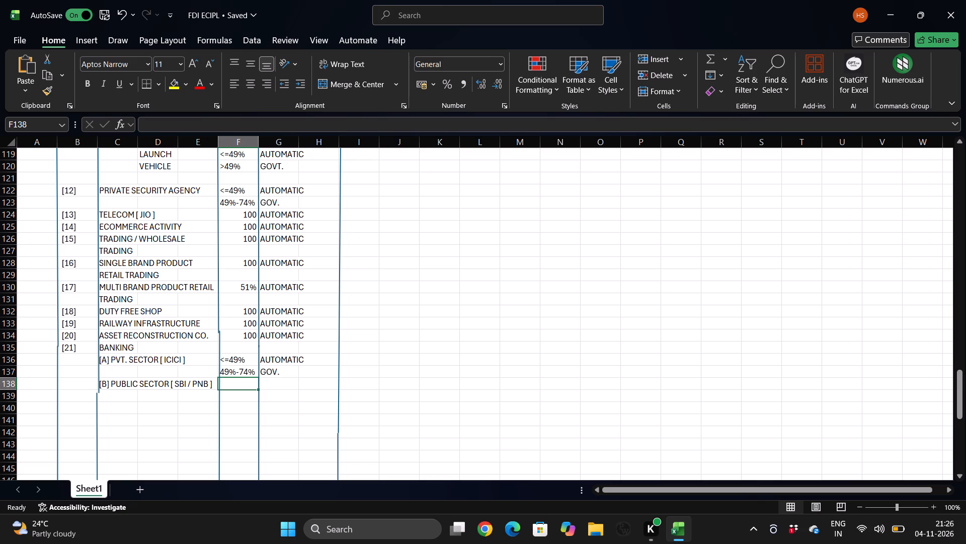
key(2)
key(0)
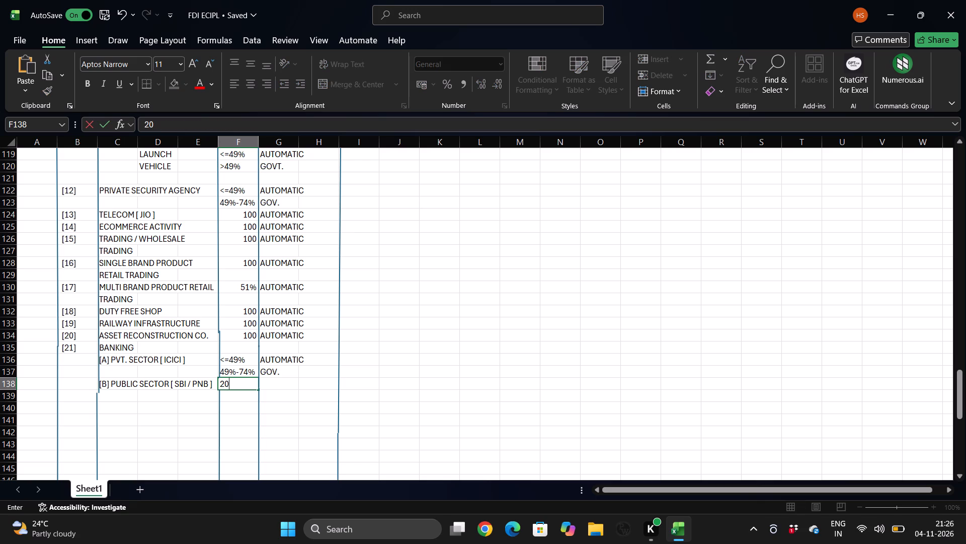
key(shift+percent)
click(268, 381)
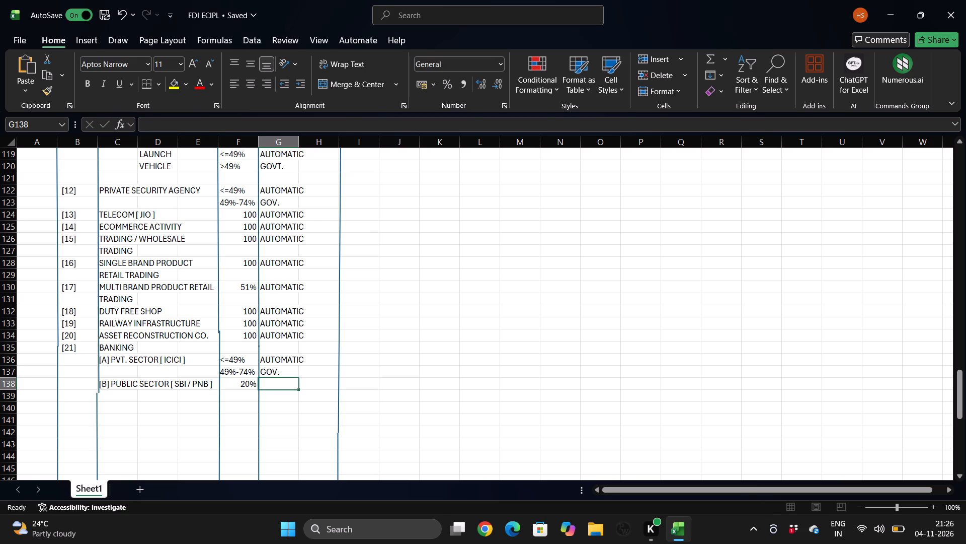
text(GOV)
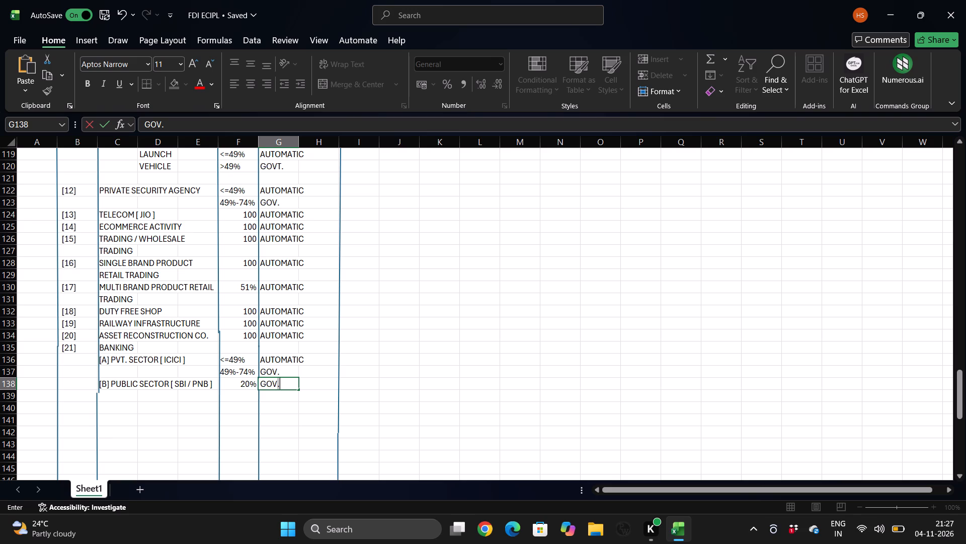
click(293, 393)
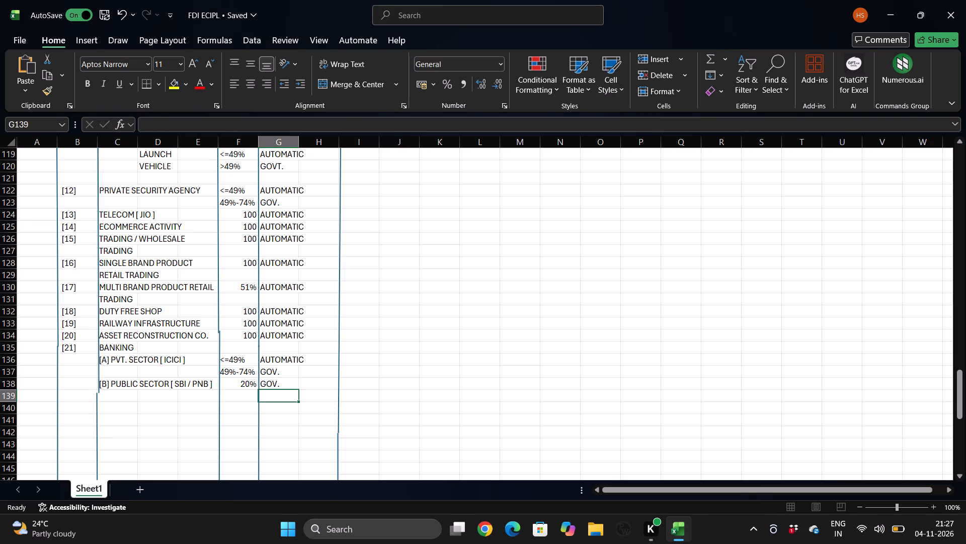
Add the next sector in row 139, with number "[22]" in B139 and name "CREDIT INFO. COMPANY" in C139.
click(67, 394)
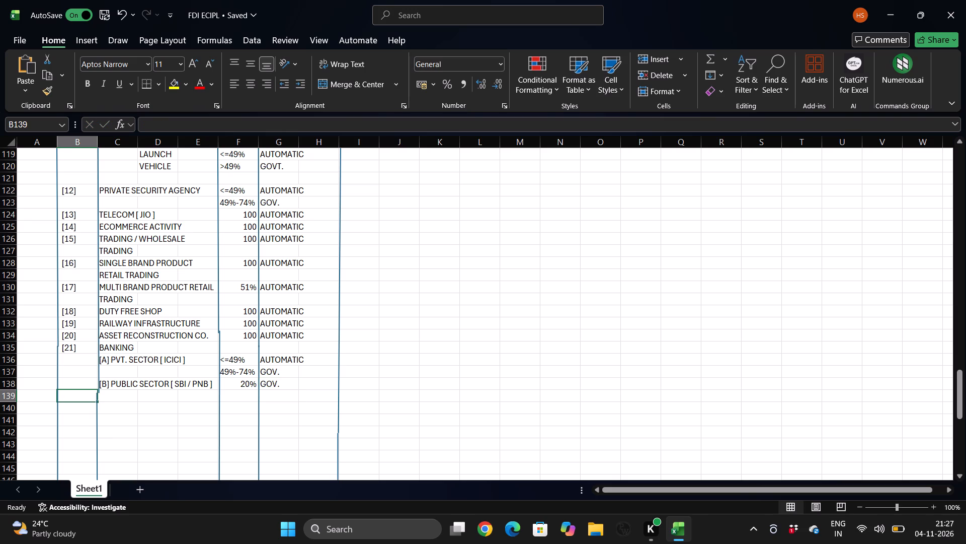
key(space)
key(space)
text([22])
key(space)
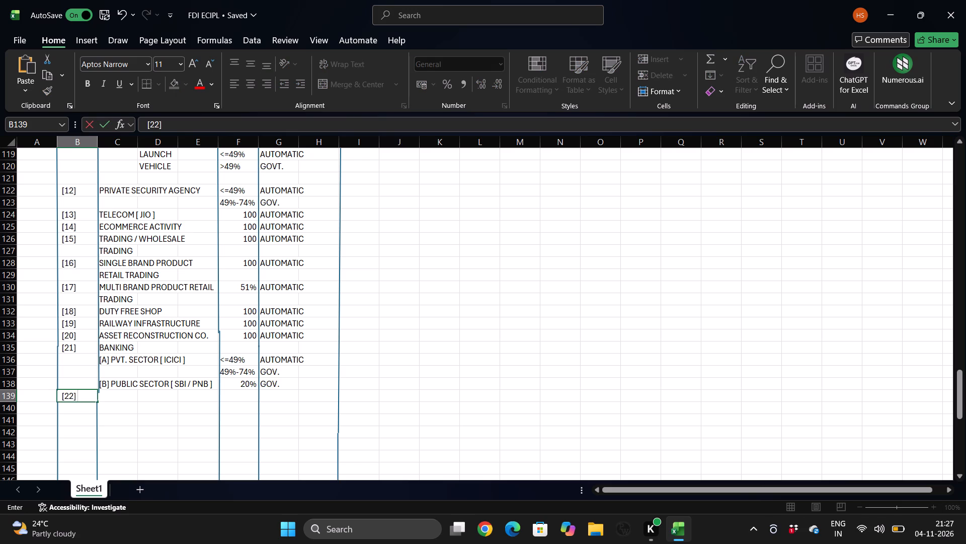
click(111, 394)
text(CREDIT INFO)
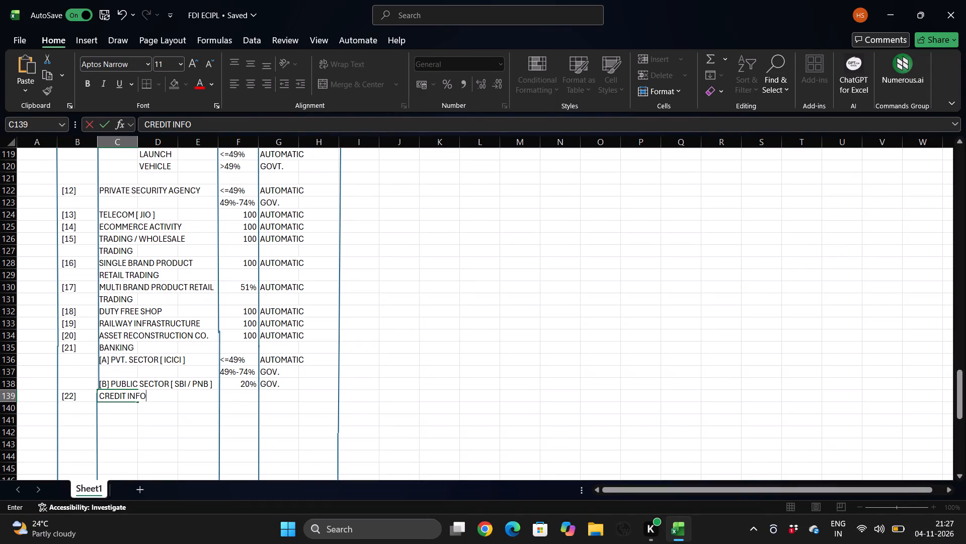
text(. COMPANY)
key(space)
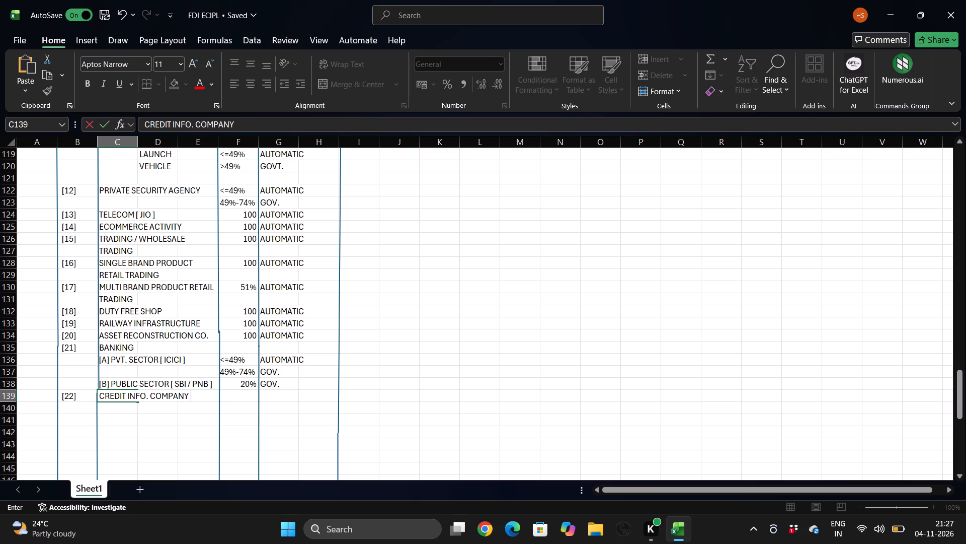
Fill in the CREDIT INFO. COMPANY row with the limit "100" in F139 and the route "AUTOMATIC" in G139.
click(227, 397)
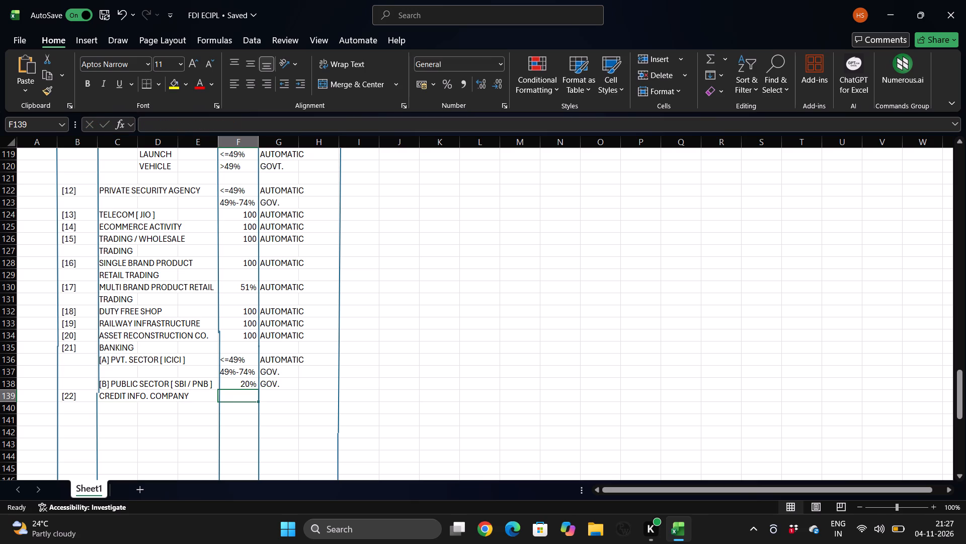
key(1)
text(00)
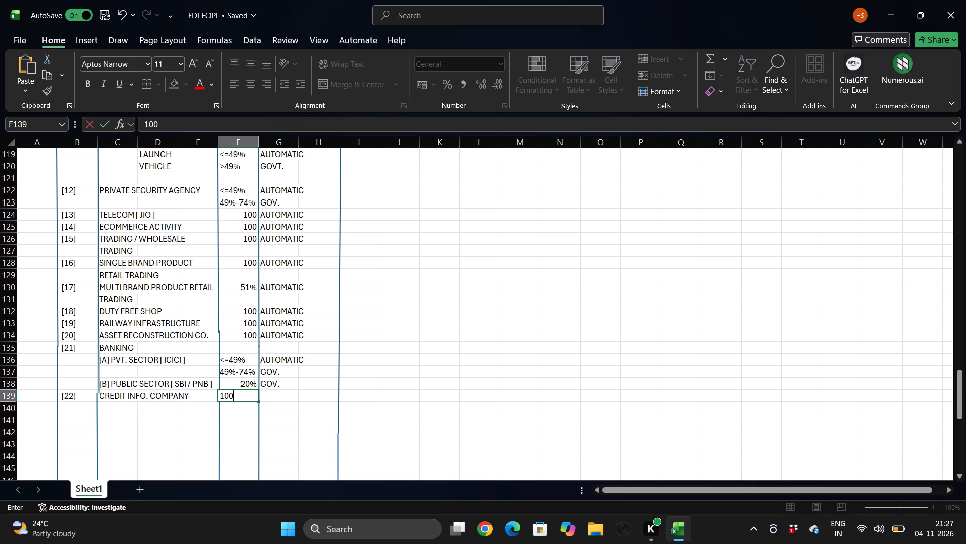
click(278, 397)
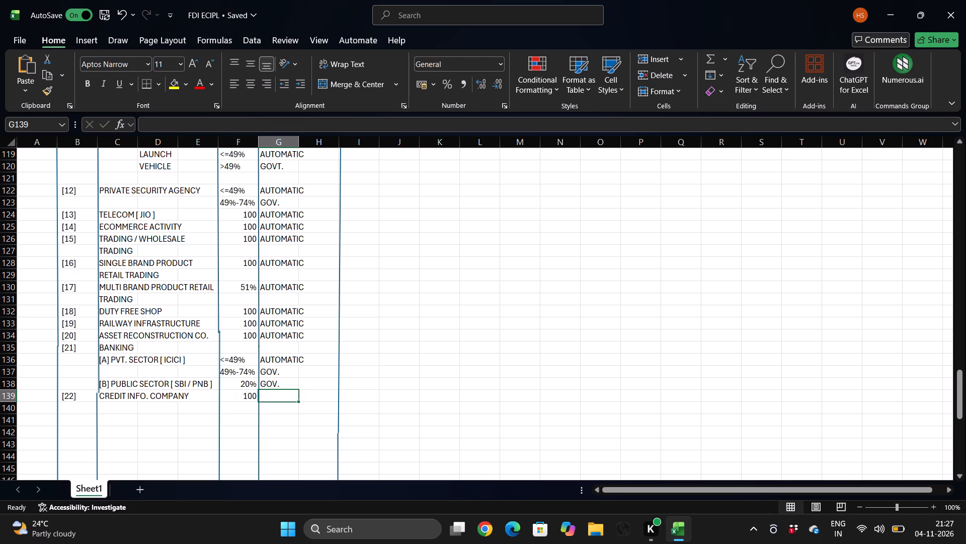
text(AUTO)
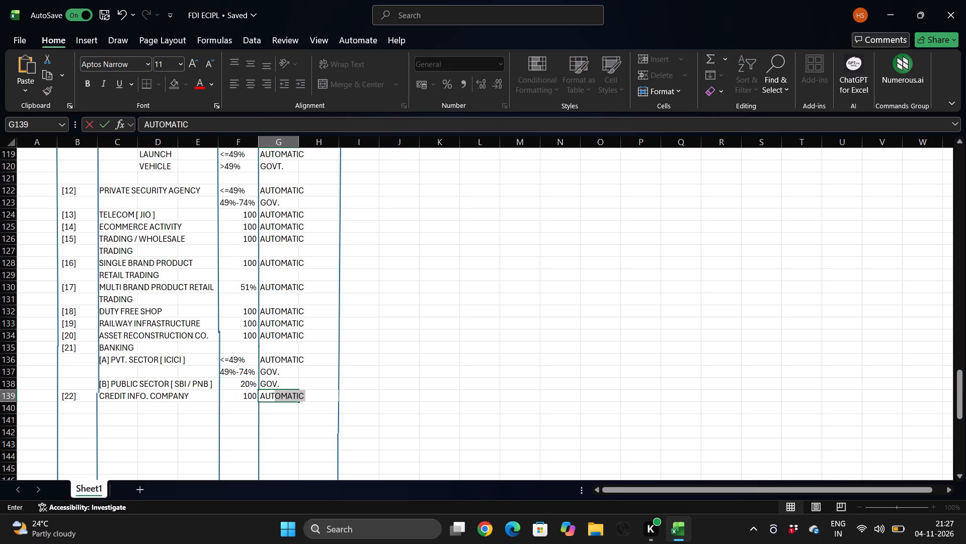
click(266, 416)
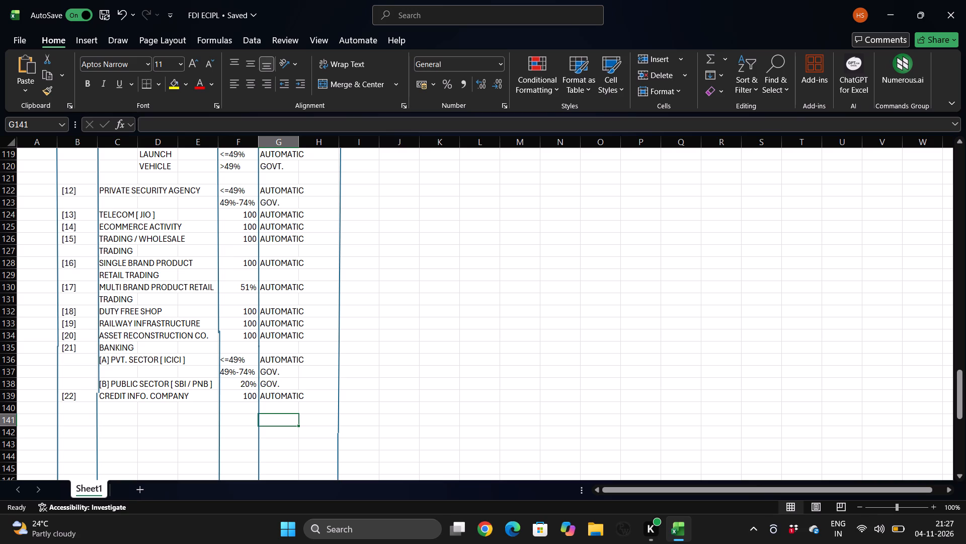
Add the first CREDIT INFO. COMPANY note, with "* SUBJECT TO CLEARANCE" in C140 and "FROM RBI" in C141.
click(108, 409)
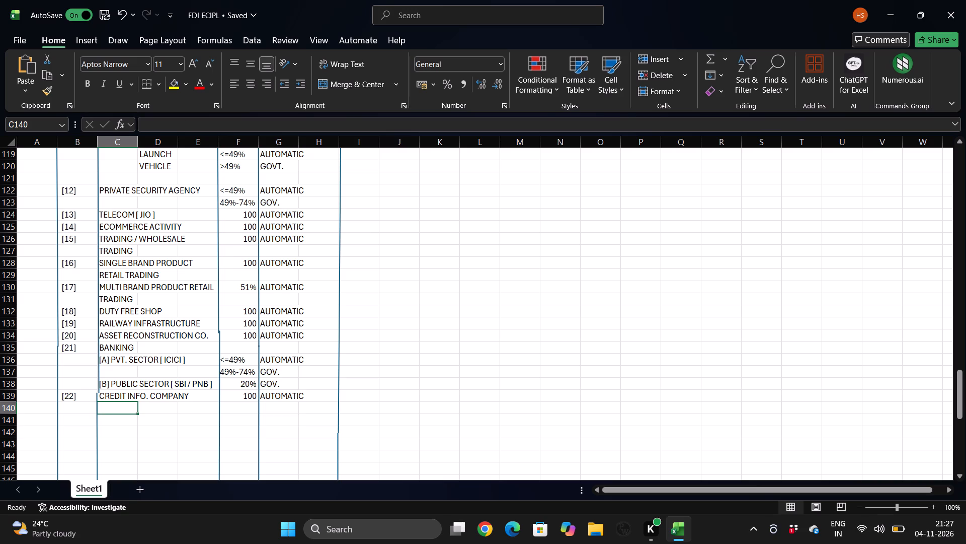
text(* SUB)
text(JECT)
key(space)
text(TO CLEARANCE)
key(space)
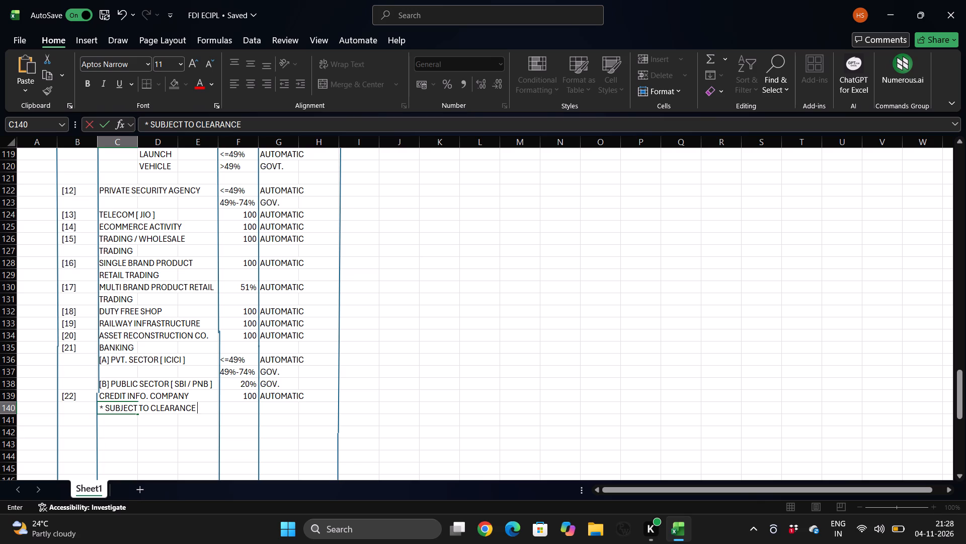
click(122, 423)
text(FROM)
key(space)
text(RBI)
key(space)
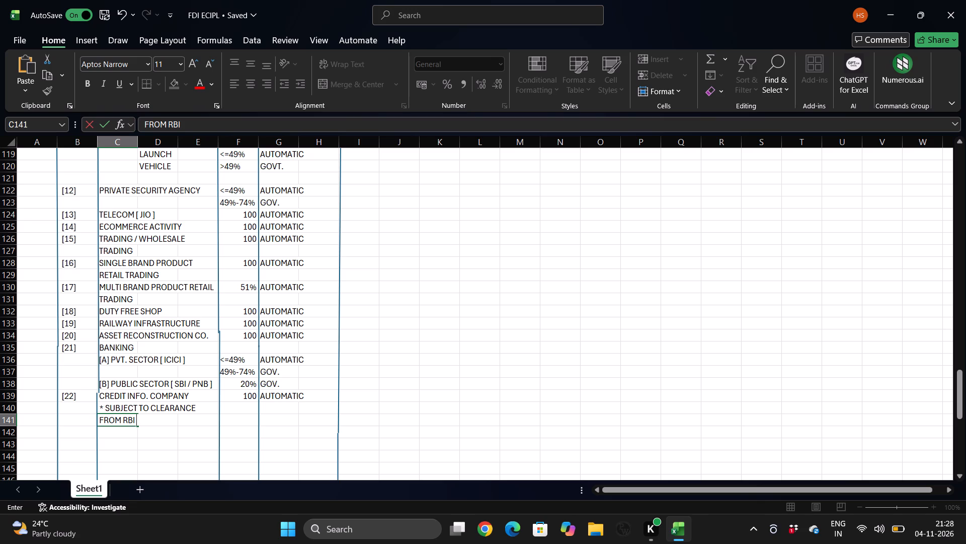
Start the second CREDIT INFO. COMPANY note in C142 with "* ONE ENTITY CA NOT HOLD".
click(122, 433)
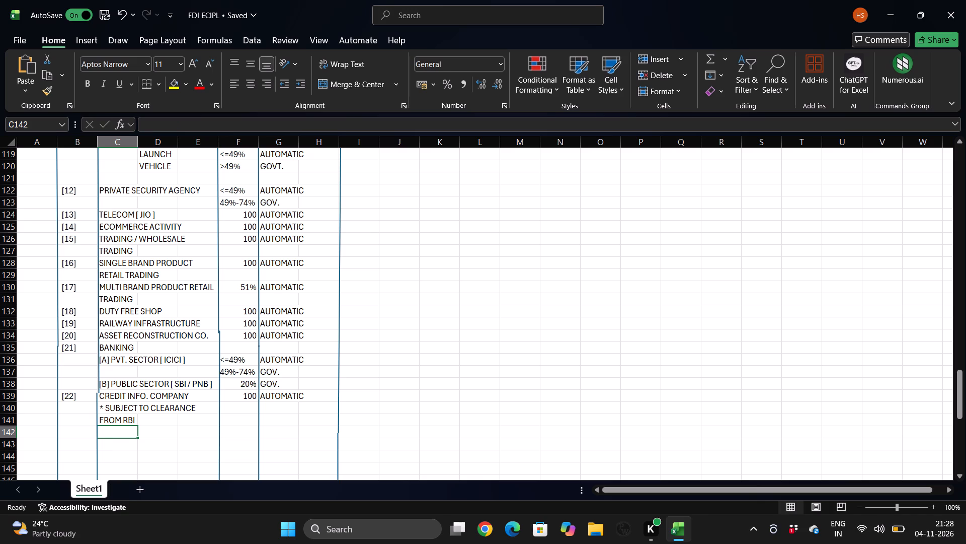
key(asterisk)
key(space)
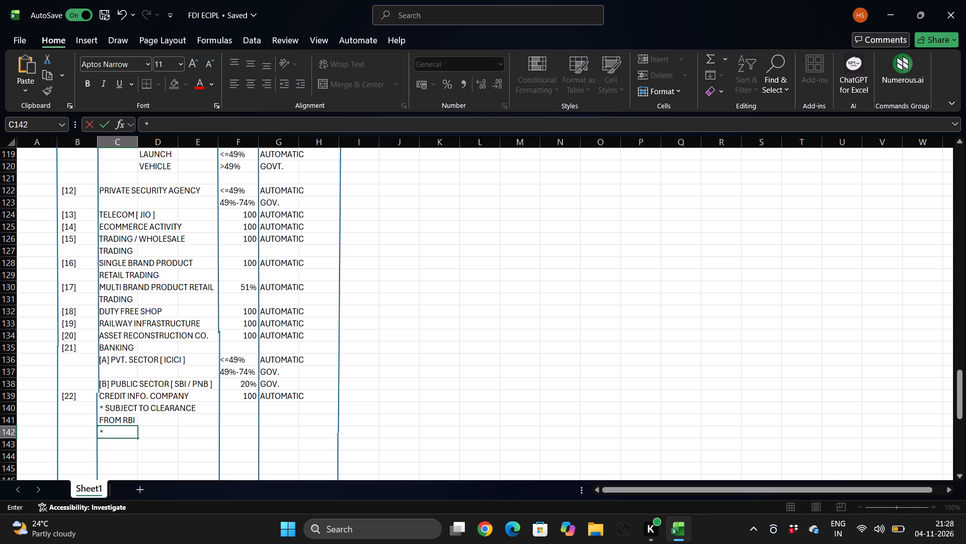
text(ONE)
key(space)
text(ENTITY CA NOT HOLD)
key(space)
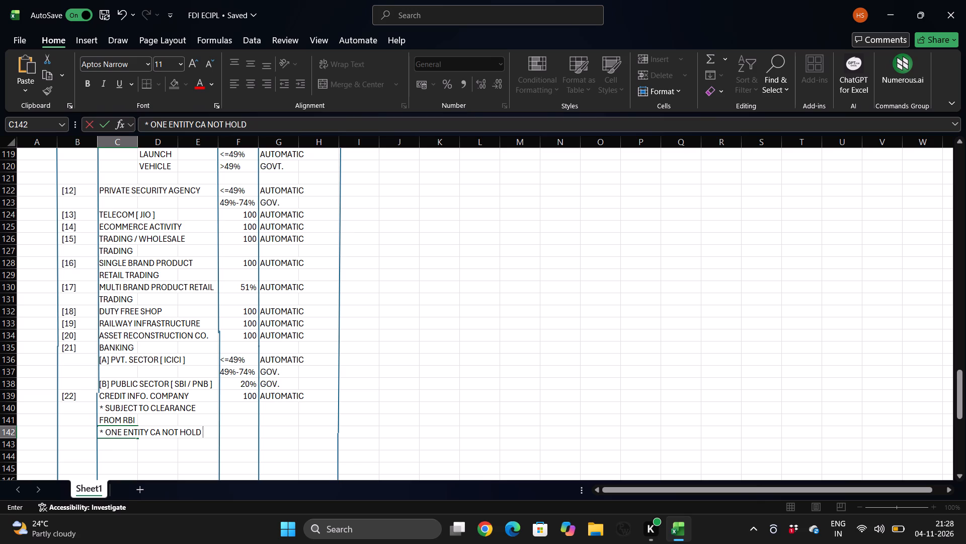
Continue the single-entity holding note in C143 with "MORE SINGLE THAN 10% EQUITY".
click(122, 441)
text(MORE)
key(space)
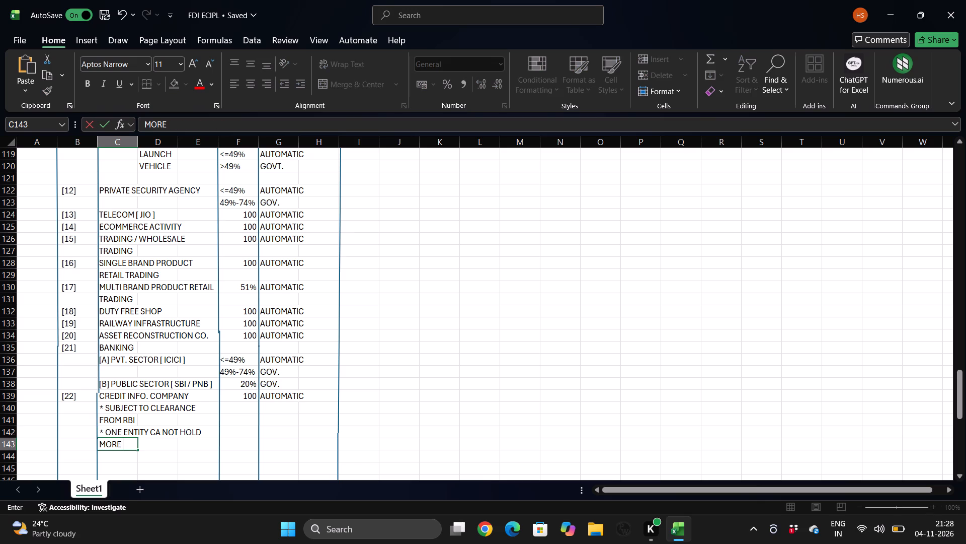
text(SINGLE)
key(space)
text(THAN)
key(space)
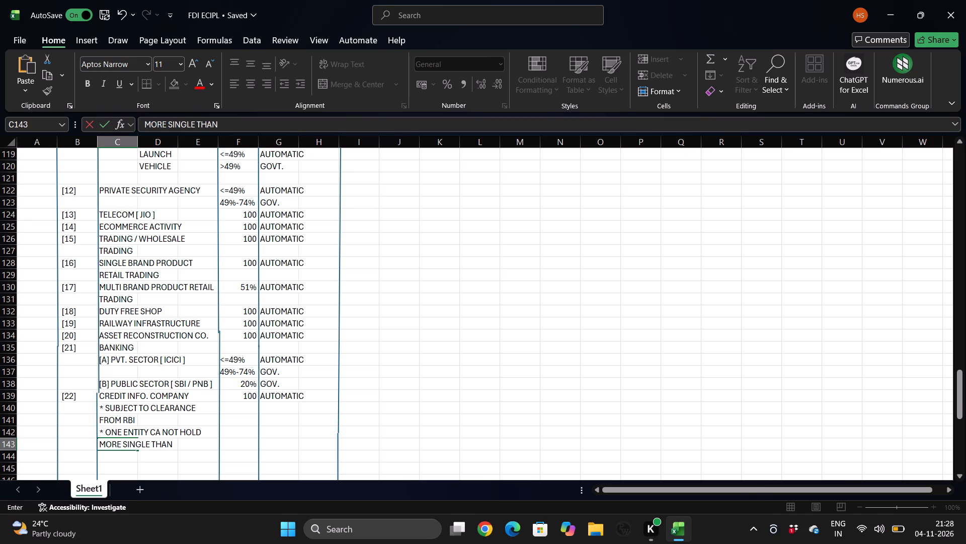
key(1)
key(0)
text(%)
key(space)
text(EQ)
text(UITY)
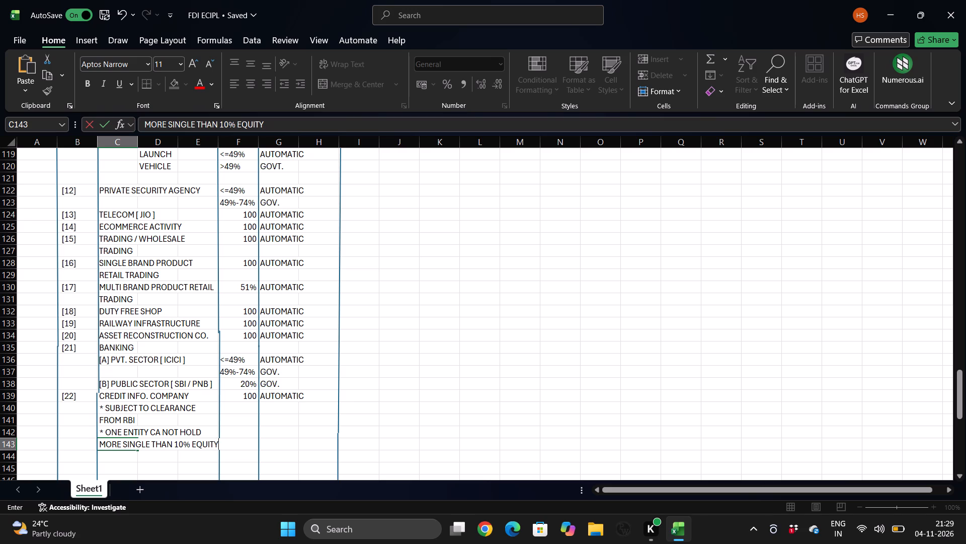
click(242, 432)
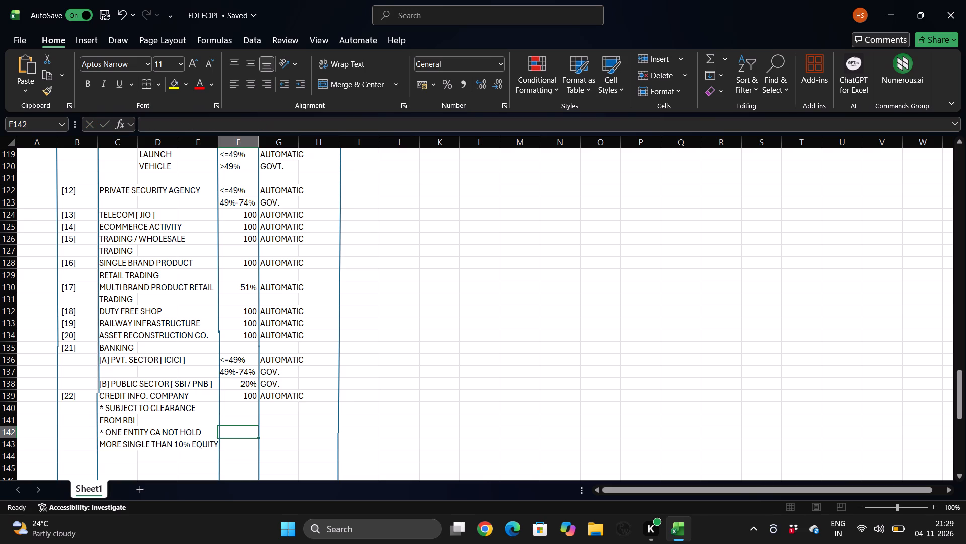
click(240, 450)
click(244, 443)
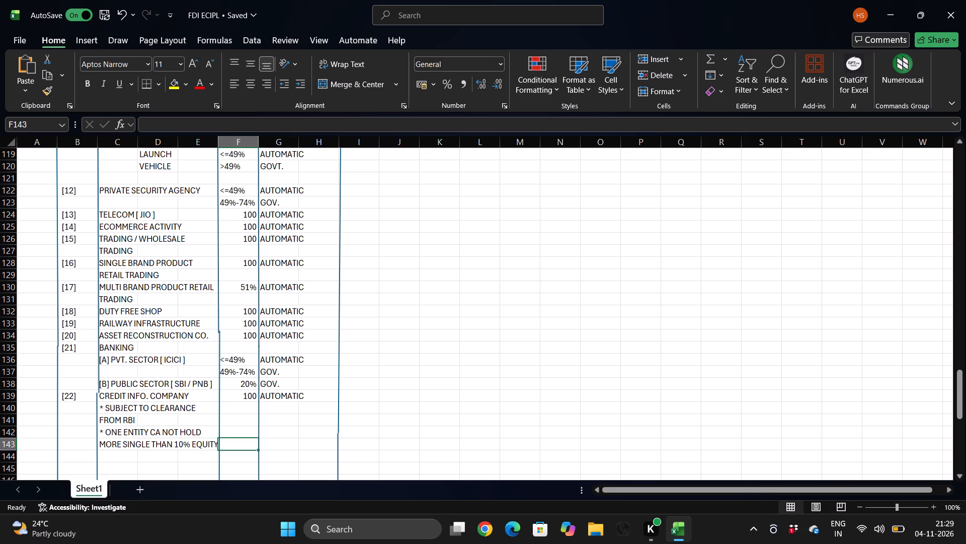
Start the third CREDIT INFO. COMPANY note in C144 with "* ANY ACQUISITION >1% WILL".
click(112, 452)
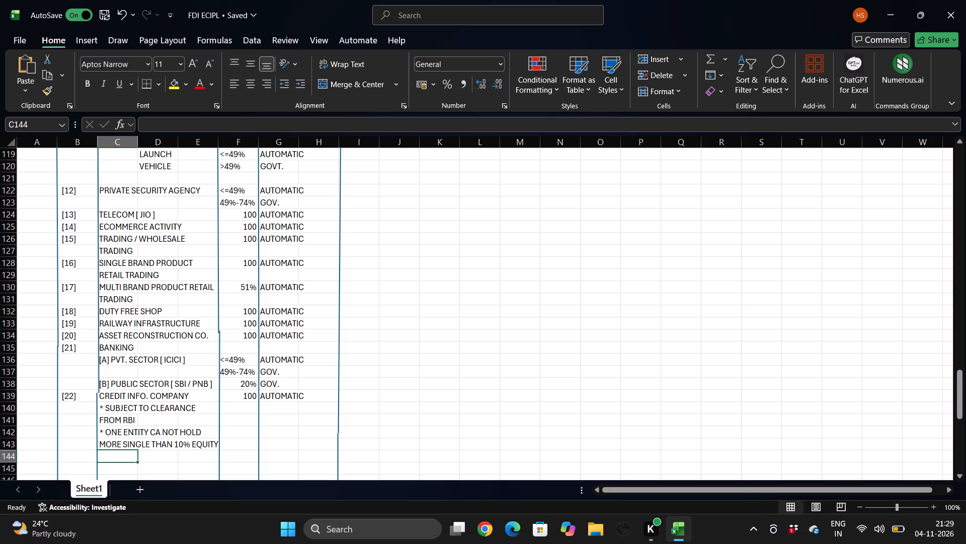
key(asterisk)
key(space)
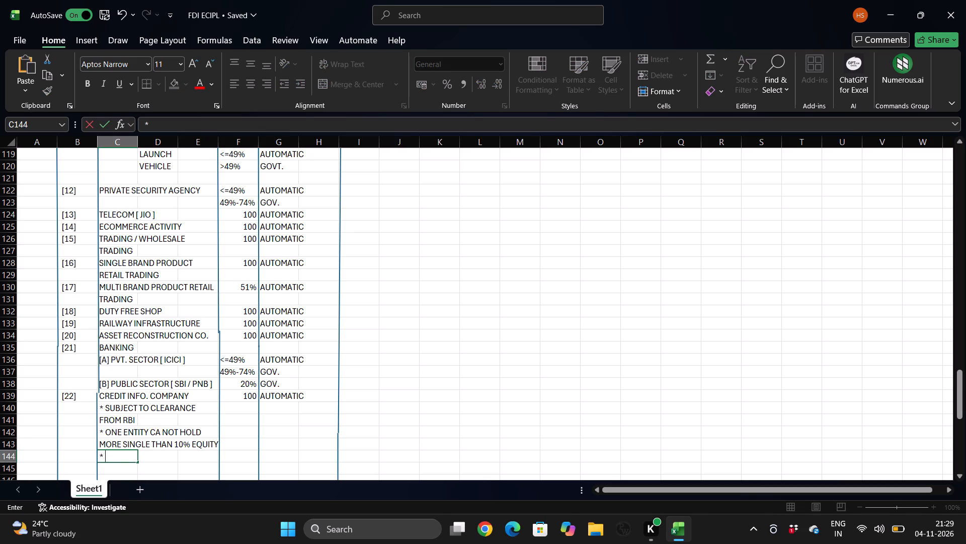
text(ANY A)
text(CQUI)
text(SI)
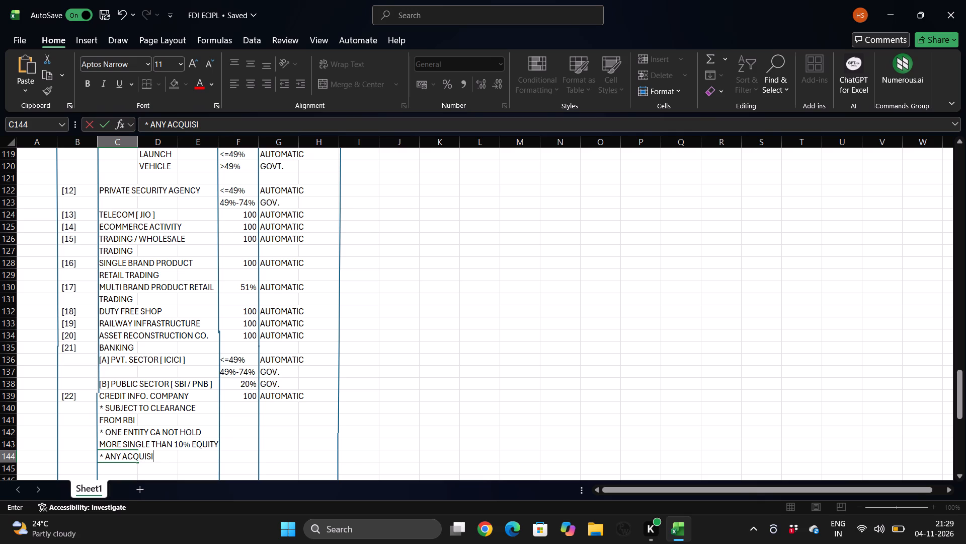
text(TI)
text(ON)
key(space)
key(shift+greater)
key(space)
key(BackSpace)
key(1)
key(shift+percent)
key(space)
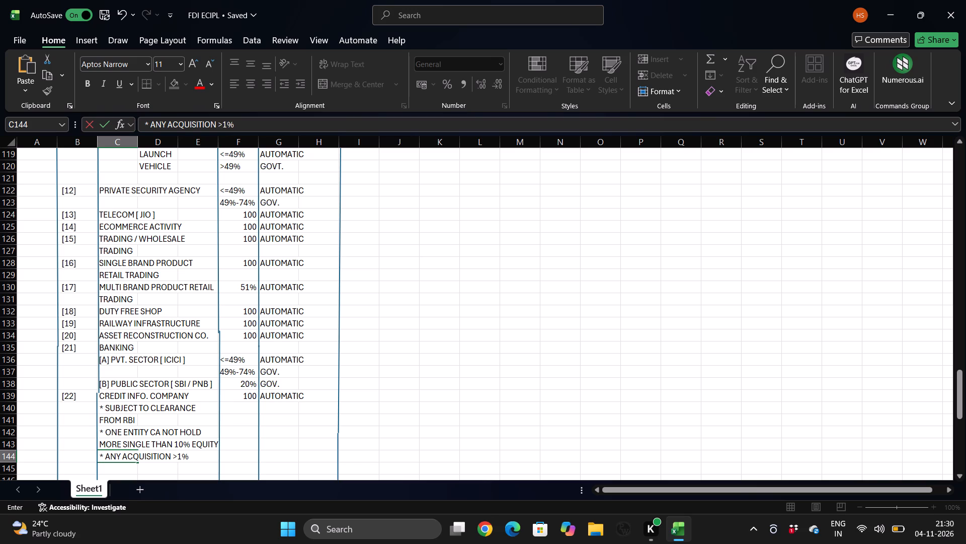
text(WILL HAVE TO)
key(space)
key(BackSpace)
key(BackSpace)
key(BackSpace)
key(BackSpace)
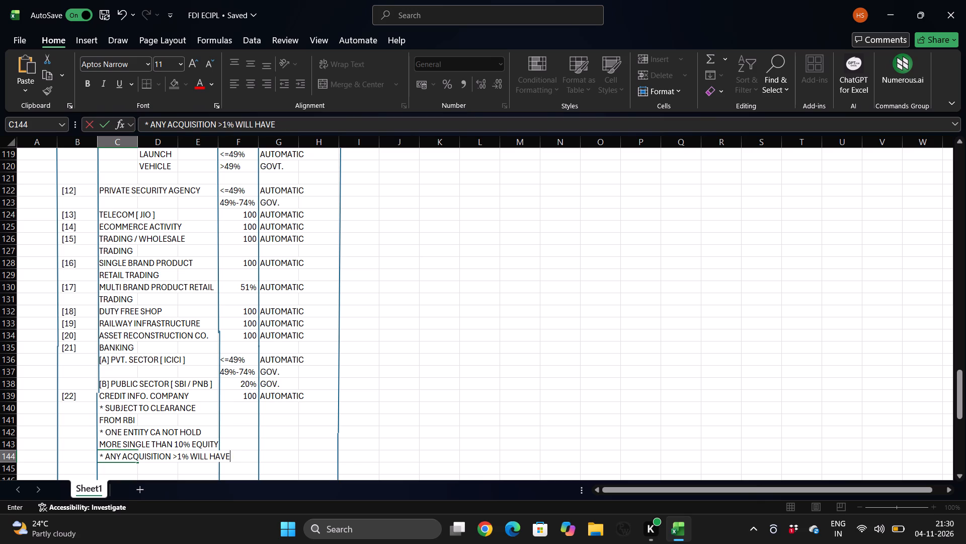
key(BackSpace)
key(BackSpace)
key(BackSpace)
key(BackSpace)
Continue the acquisition note in C145 with "HAVE TO".
scroll(112, 452, down, 1)
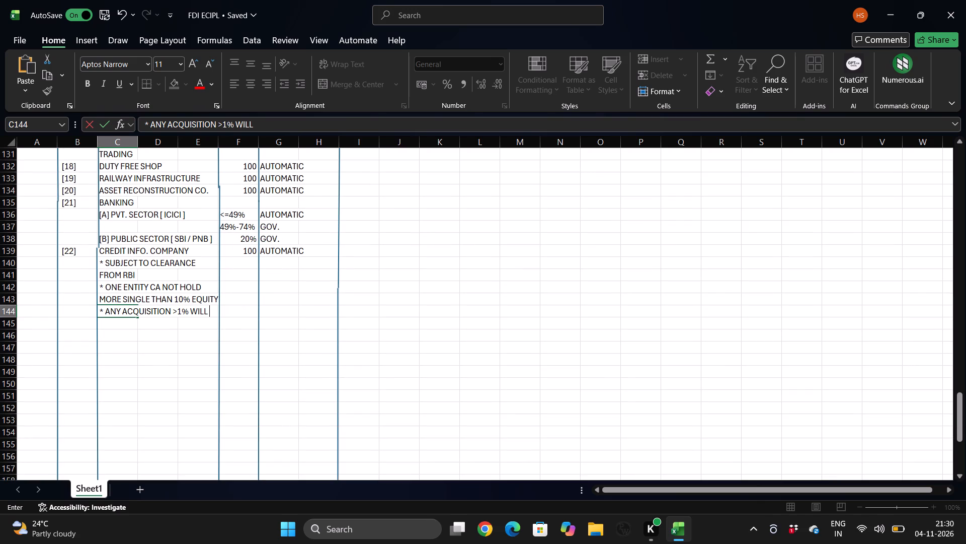
click(112, 326)
text(HAVE)
key(space)
text(TO)
key(space)
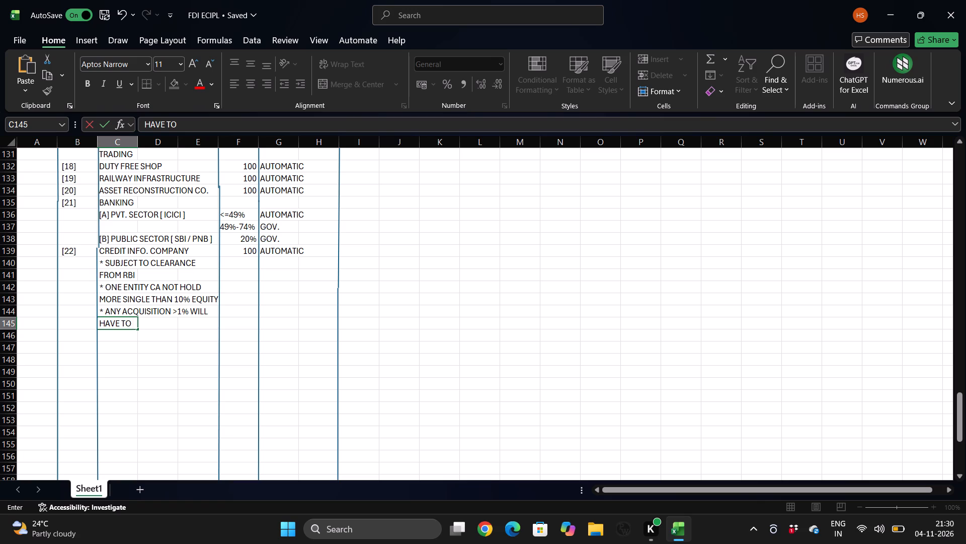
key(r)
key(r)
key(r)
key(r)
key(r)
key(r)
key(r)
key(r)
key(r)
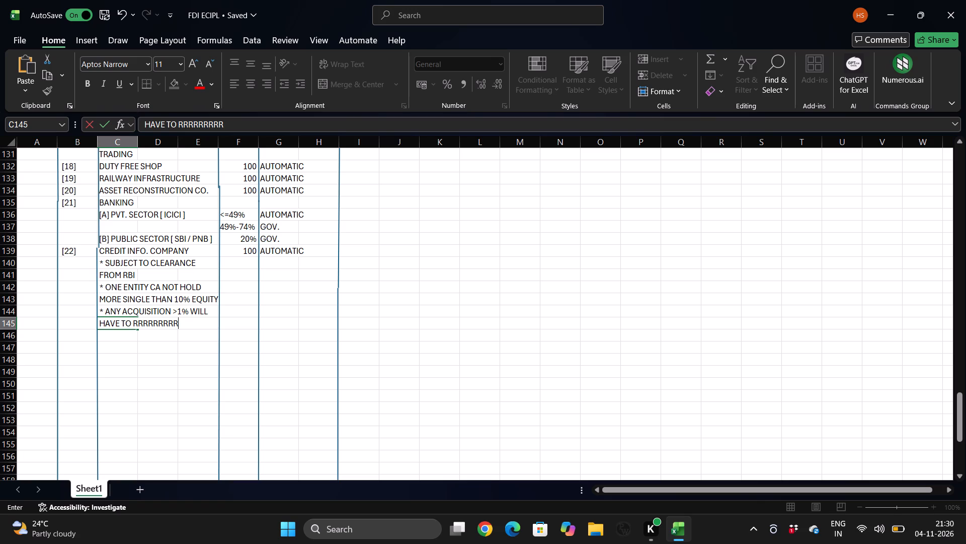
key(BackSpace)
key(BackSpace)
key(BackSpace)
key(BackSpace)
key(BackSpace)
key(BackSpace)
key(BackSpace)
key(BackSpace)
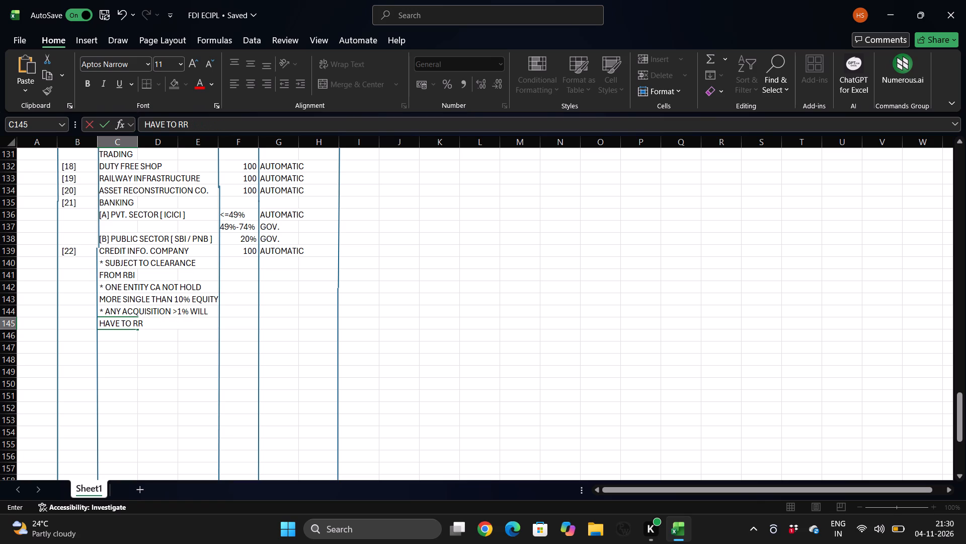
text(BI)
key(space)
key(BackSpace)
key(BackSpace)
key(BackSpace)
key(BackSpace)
Complete the acquisition note line in C145 so it reads "HAVE TO BE REPORTED TO RBI".
text(BE)
key(space)
text(REPORT)
key(space)
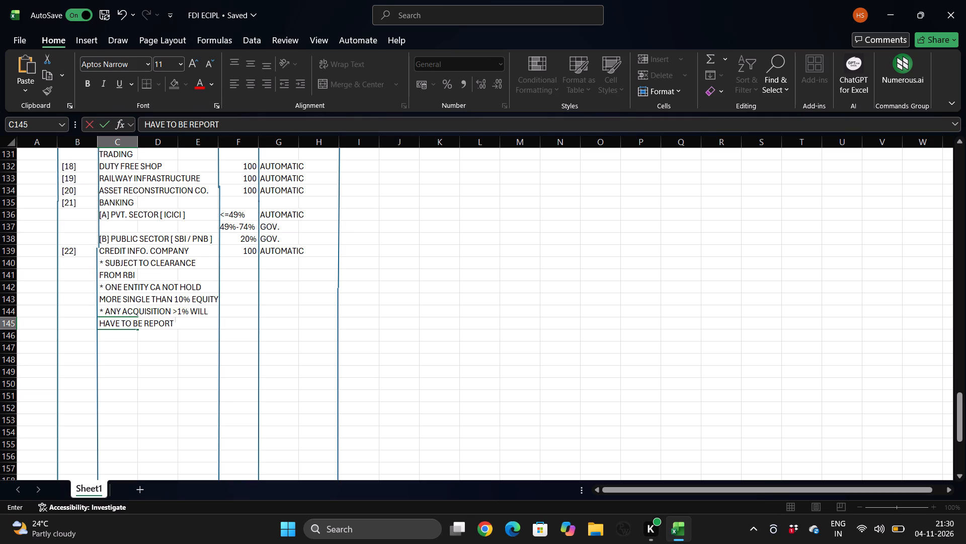
key(BackSpace)
text(ED TO)
key(space)
text(RBI)
key(space)
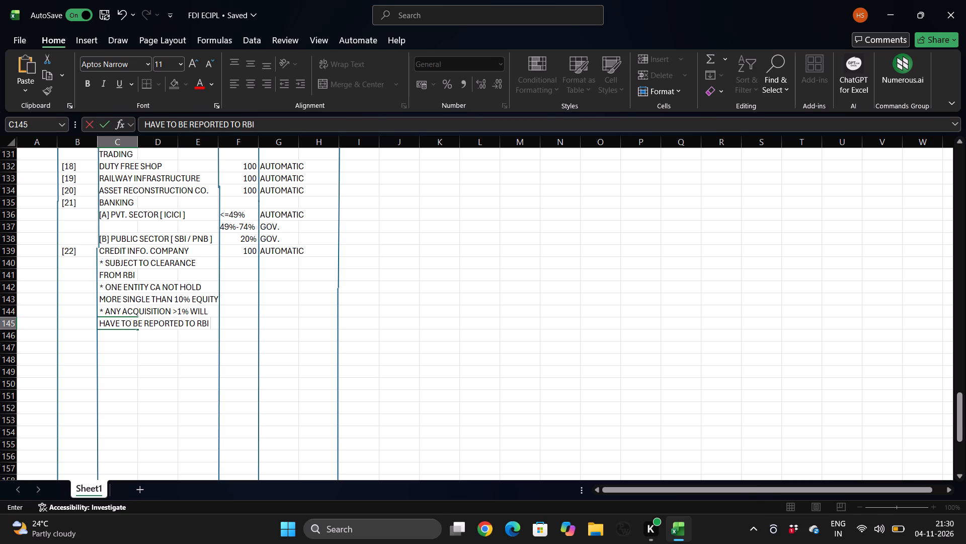
Finish the acquisition note in C146 with "AS MANDATORY REQUIREMENT".
click(110, 336)
text(AS MANDATORY)
key(space)
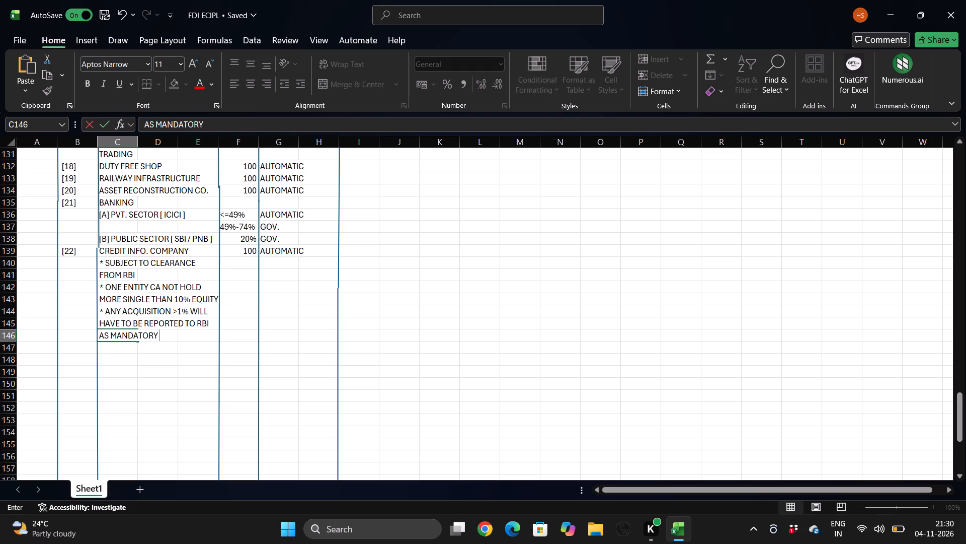
text(REQ)
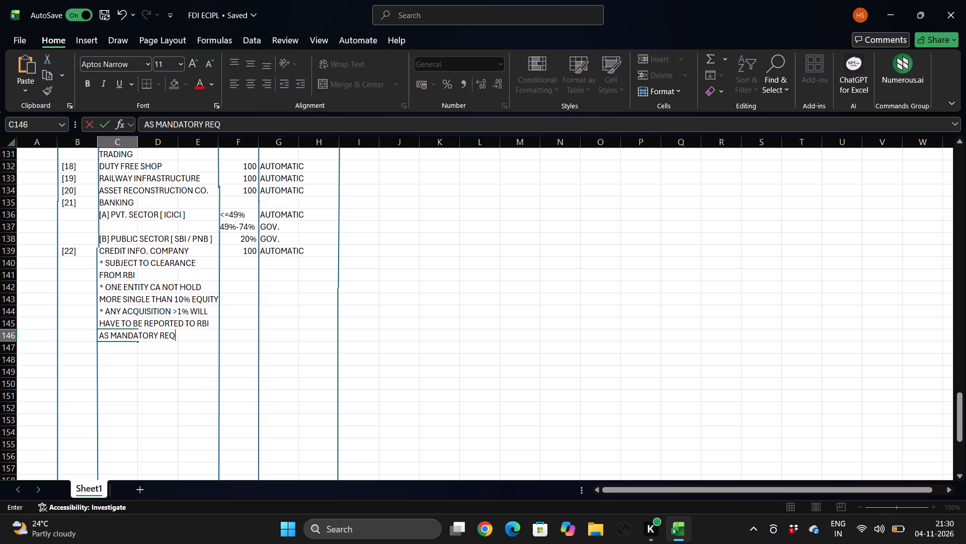
text(UIRE)
text(MENT)
key(space)
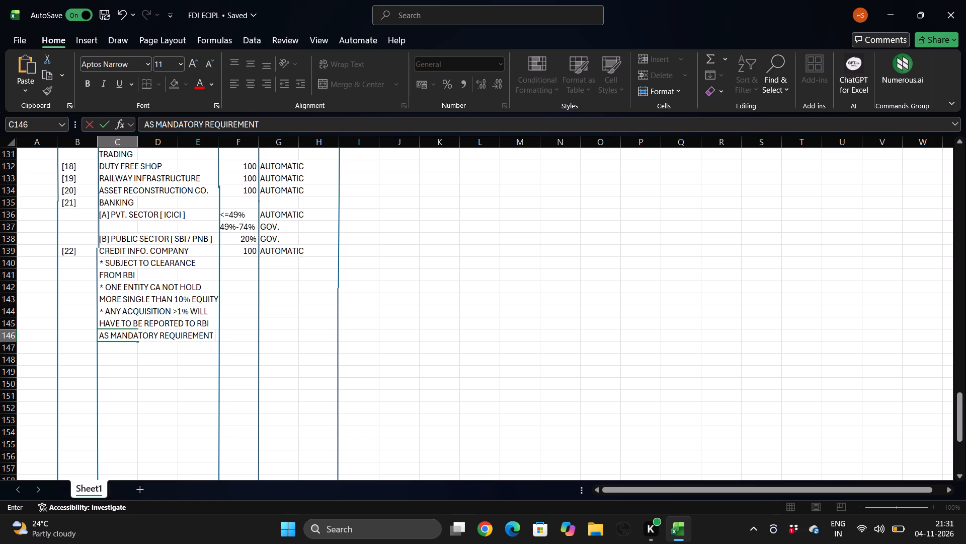
Add the next sector number "[23]" in B147, indented like the numbers above it.
click(76, 348)
key(space)
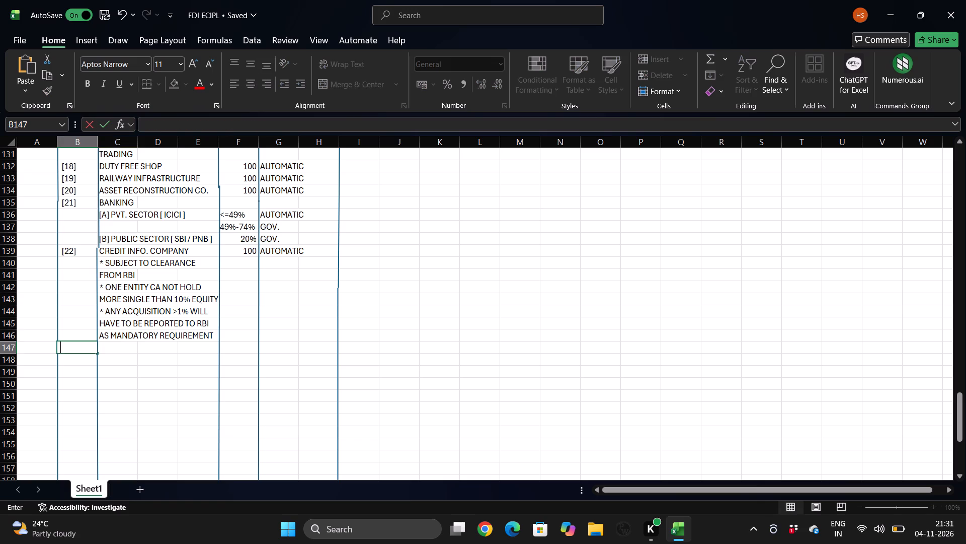
key(space)
text([)
text(23)
text(])
key(space)
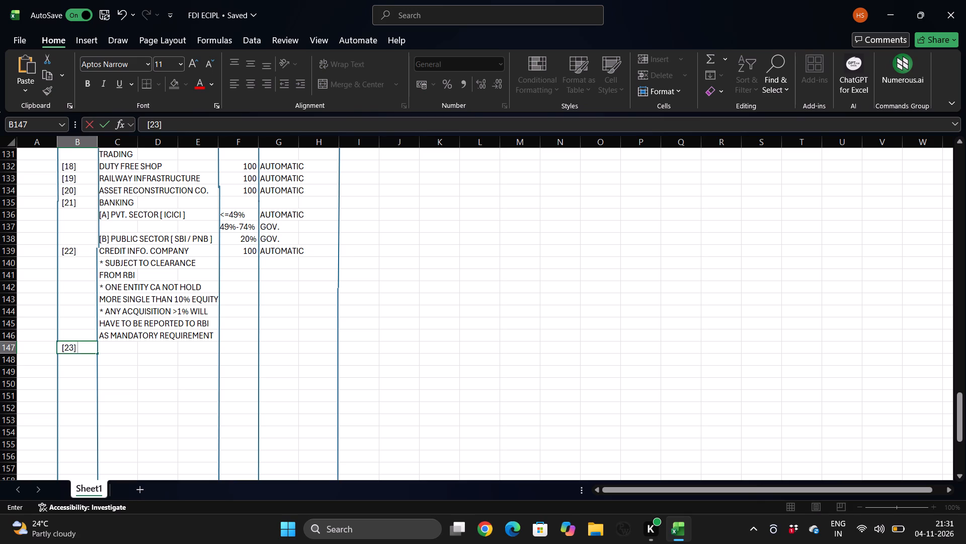
Enter the name of sector [23] over two rows, "INFRA CO. IN SECURITIES" in C147 and "MARKET" in C148.
click(115, 350)
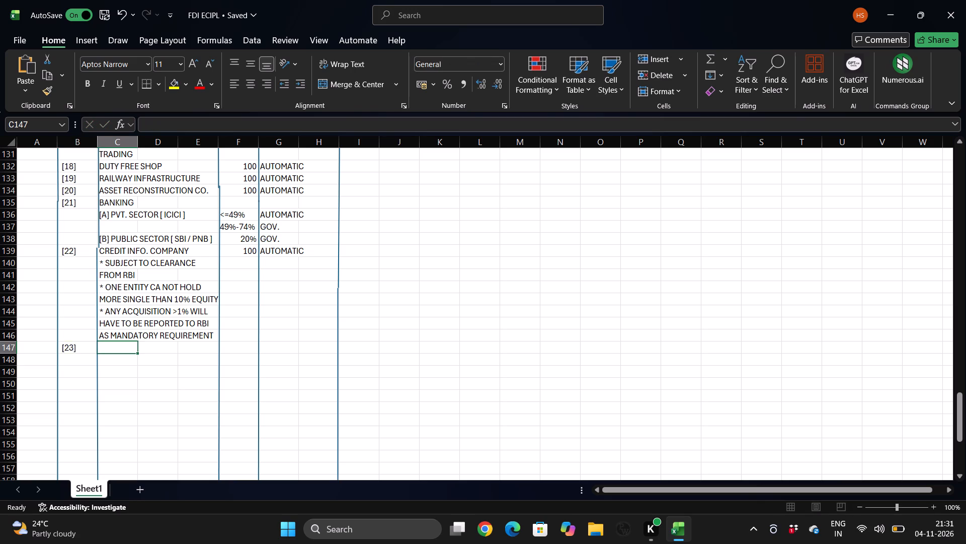
text(INFRA CO. IN SE)
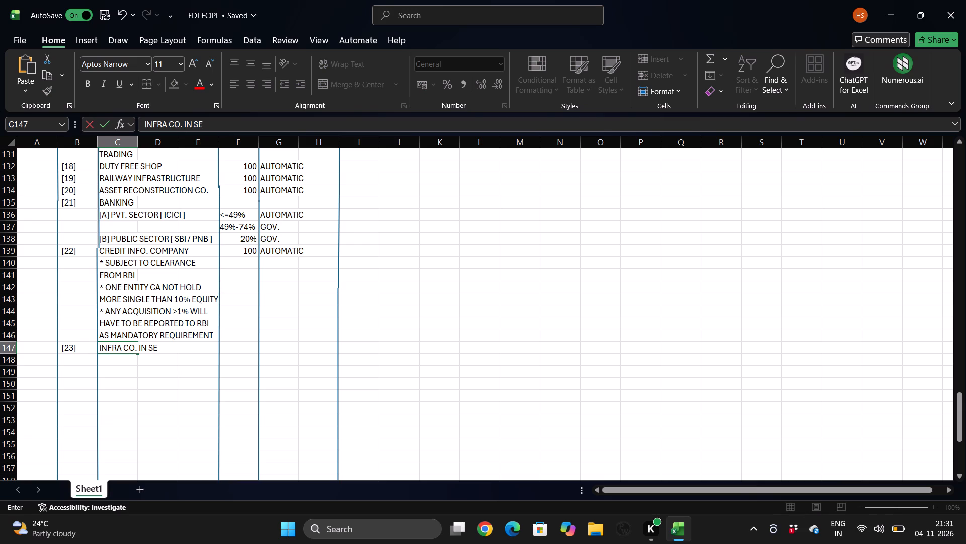
text(CURITIES)
key(space)
text(MARKET)
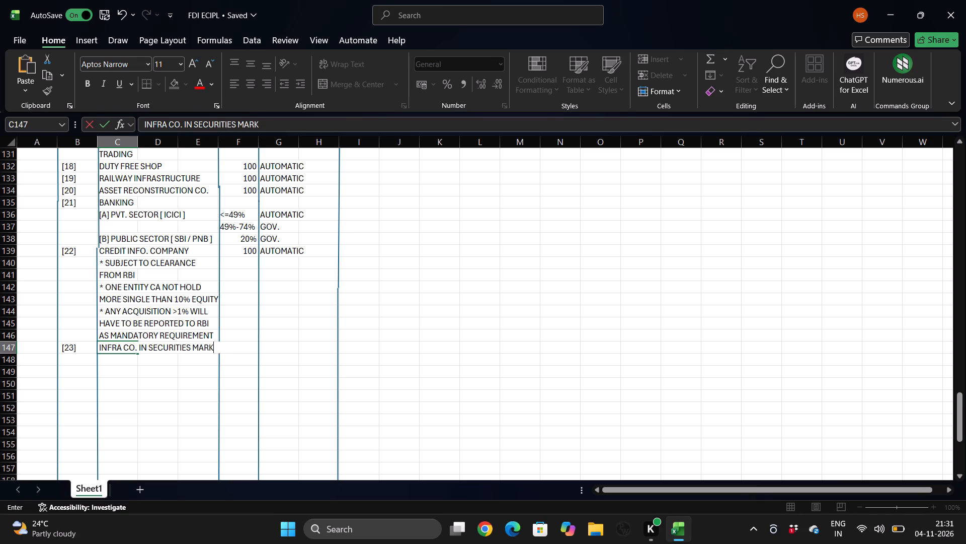
key(space)
key(BackSpace)
key(BackSpace)
key(BackSpace)
key(BackSpace)
key(BackSpace)
key(BackSpace)
key(BackSpace)
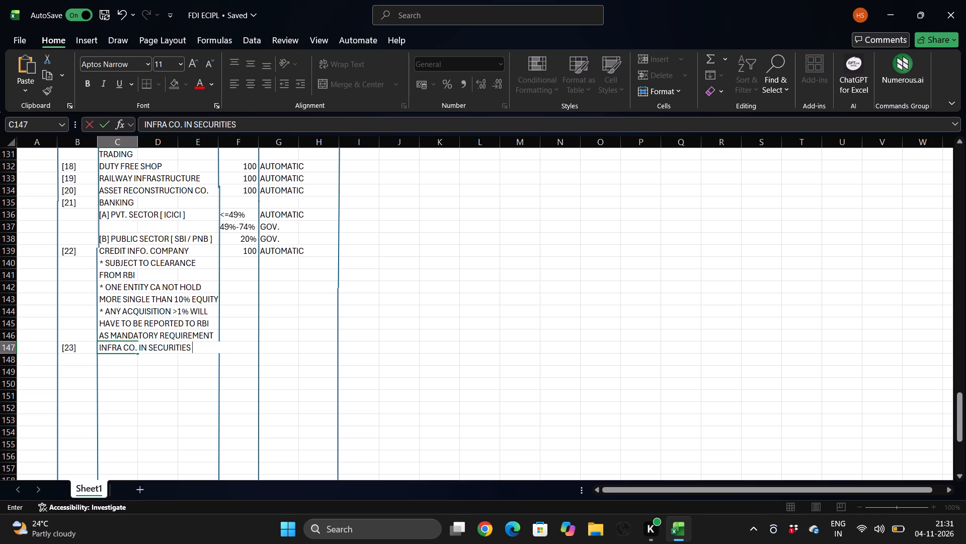
click(115, 361)
text(MARKET)
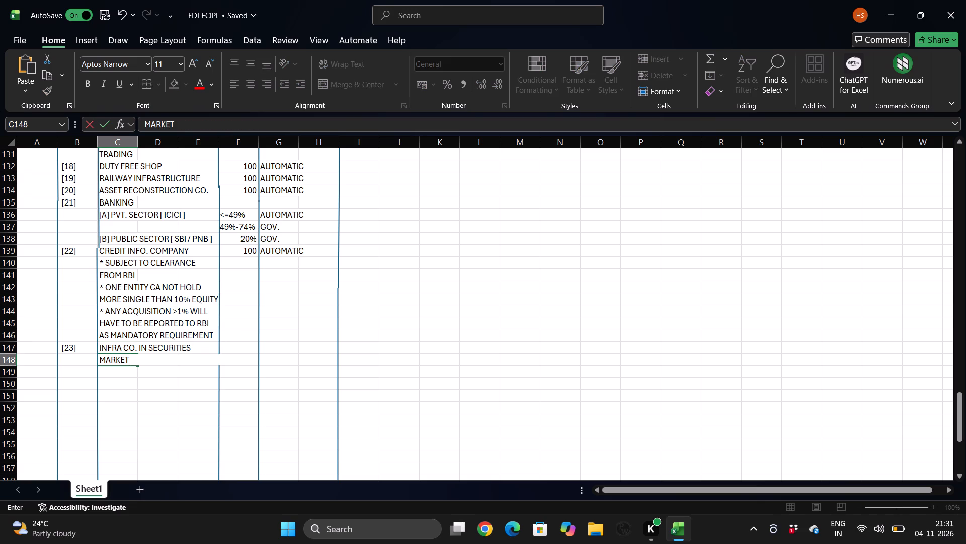
key(space)
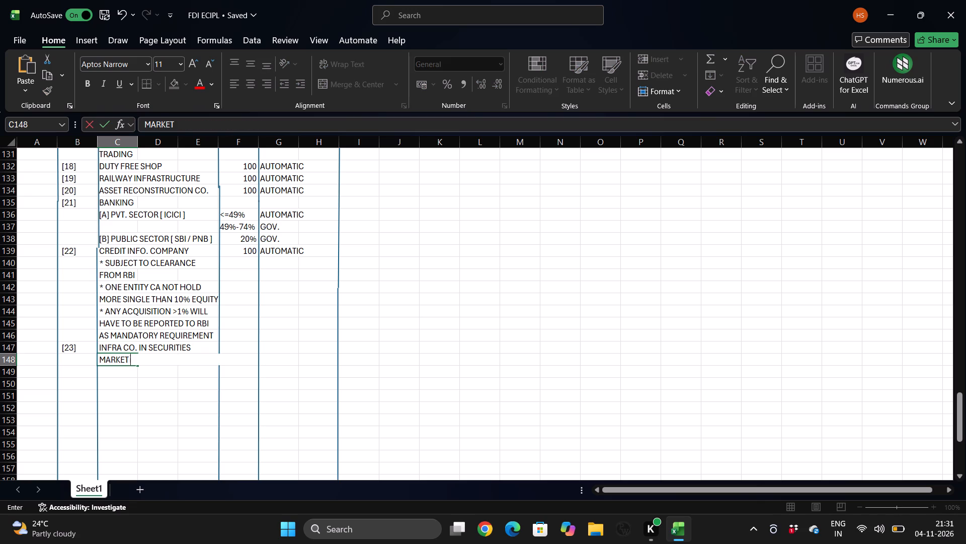
Fill in sector [23]'s limit as 49% in F147 and its route as AUTOMATIC in G147.
click(233, 366)
click(231, 349)
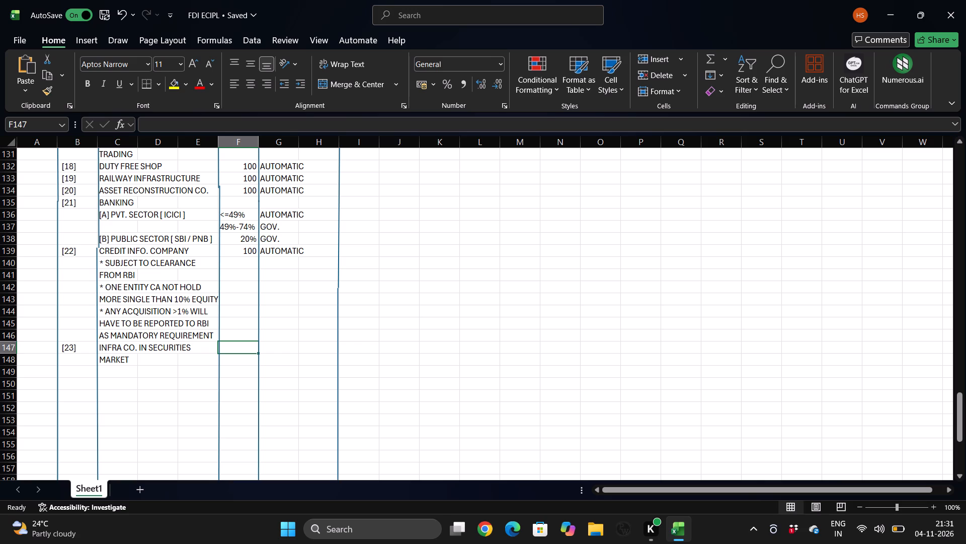
text(49)
key(shift+percent)
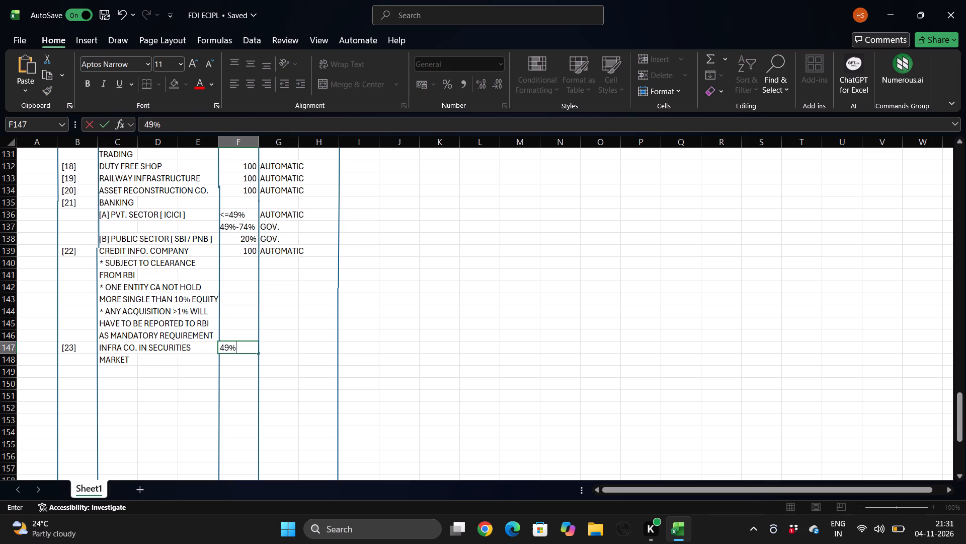
click(283, 351)
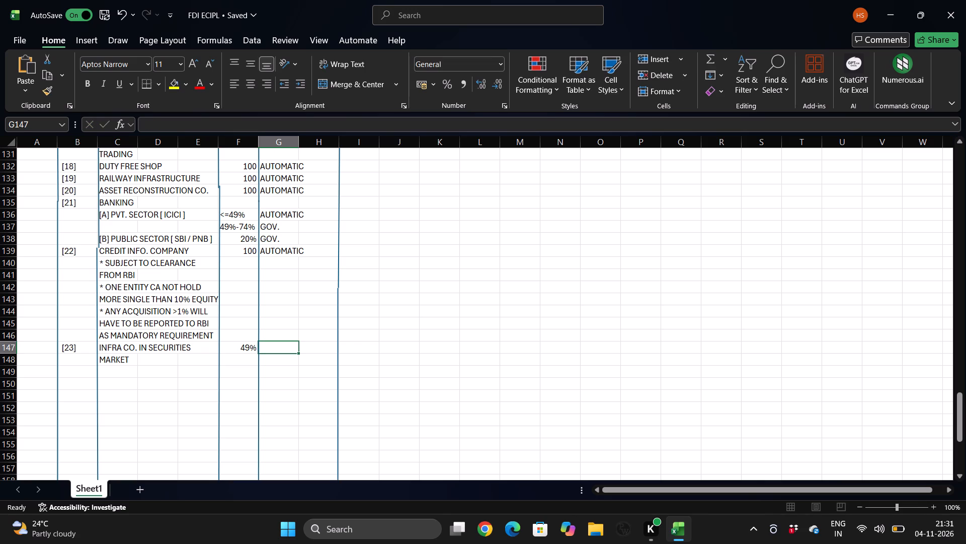
text(AUTOMA)
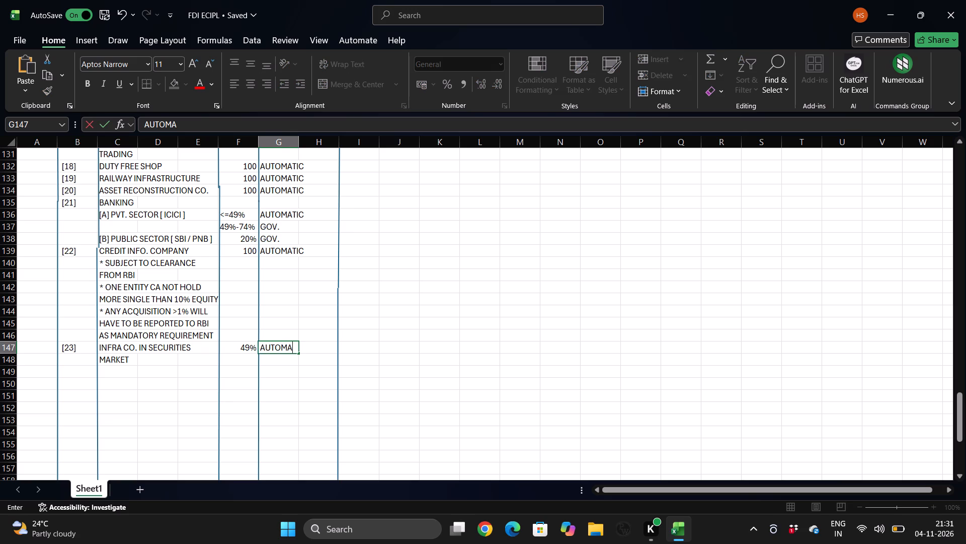
text(TIC)
key(space)
Add sector "[24]" in B149 with the name "INSURANCE" in C149.
click(89, 374)
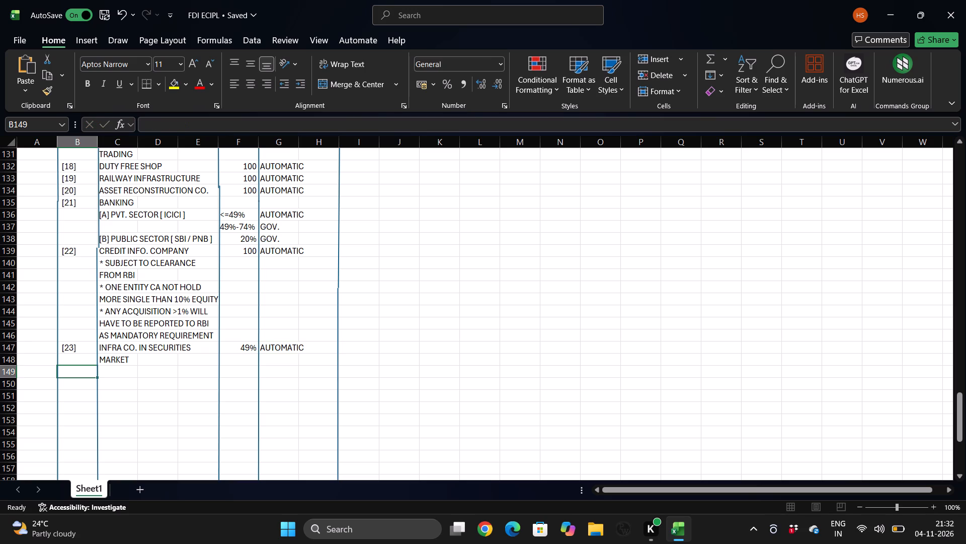
key(space)
key(space)
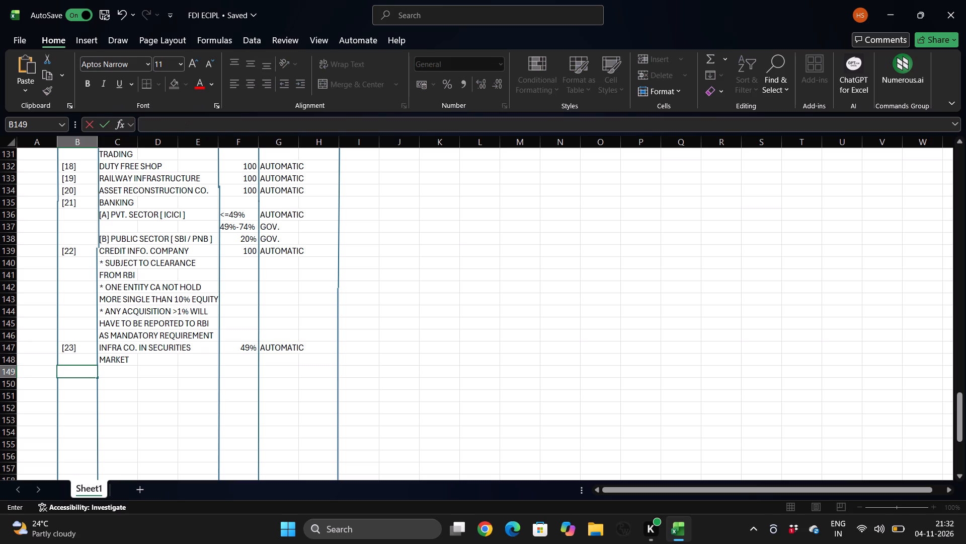
key(bracketleft)
text(24)
text(])
key(space)
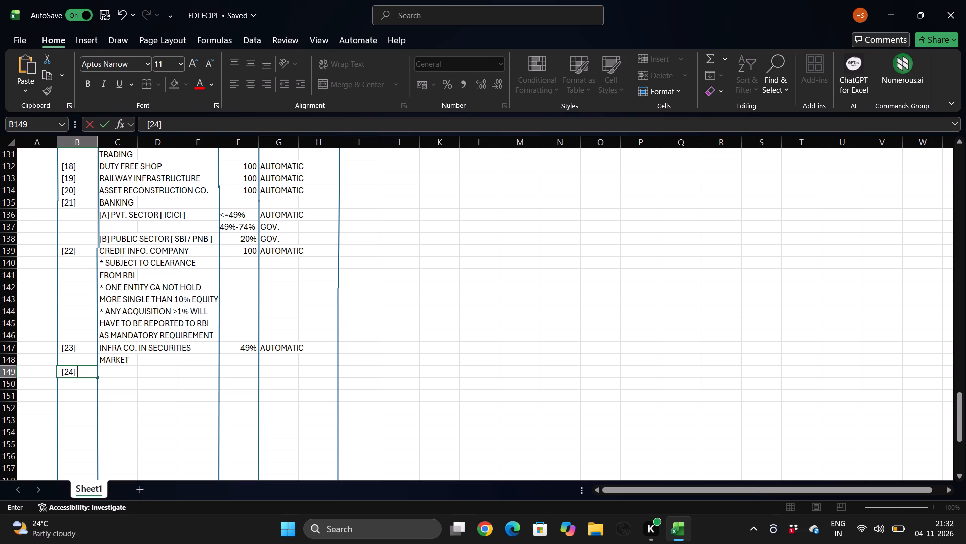
click(110, 373)
text(INSURANCE)
key(space)
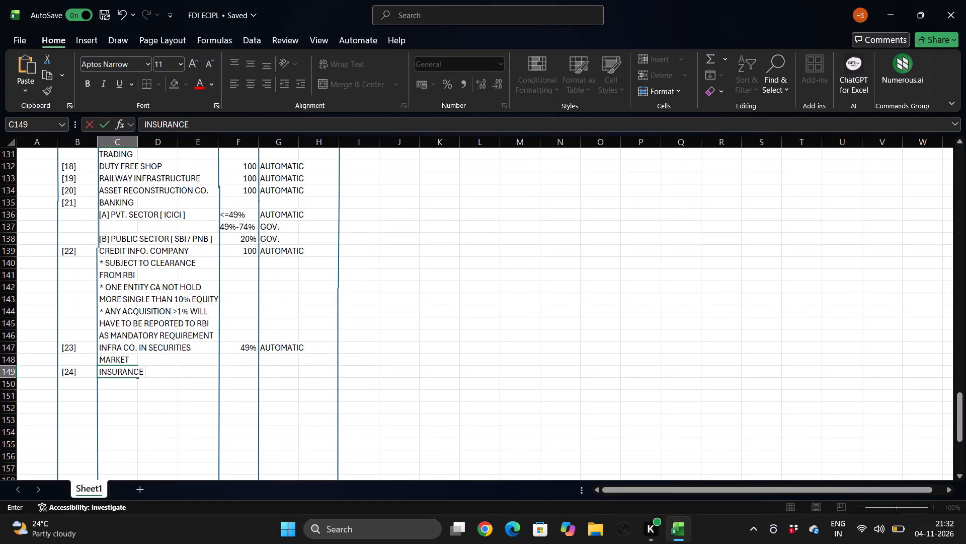
Enter the first INSURANCE sub-category, "[A] COMPANY", in C150.
click(122, 388)
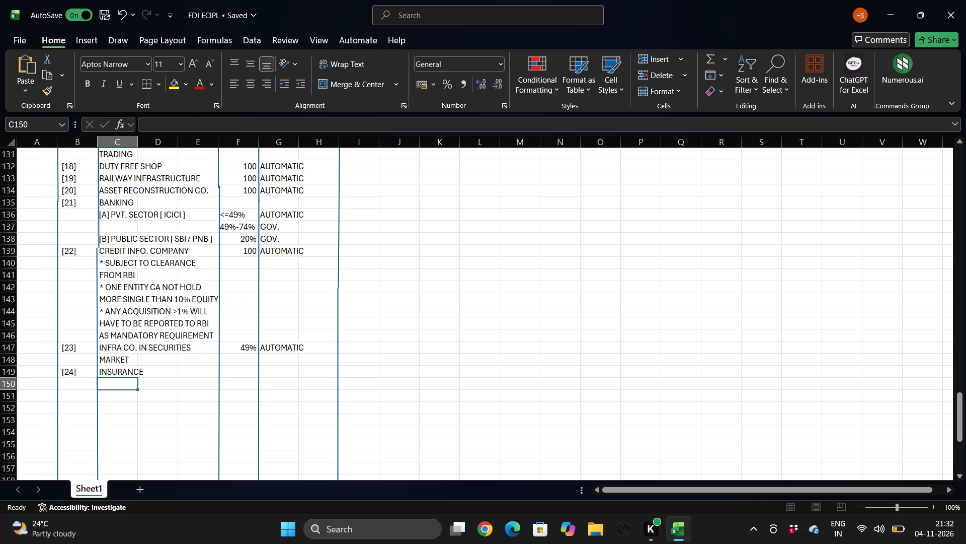
text([A])
key(space)
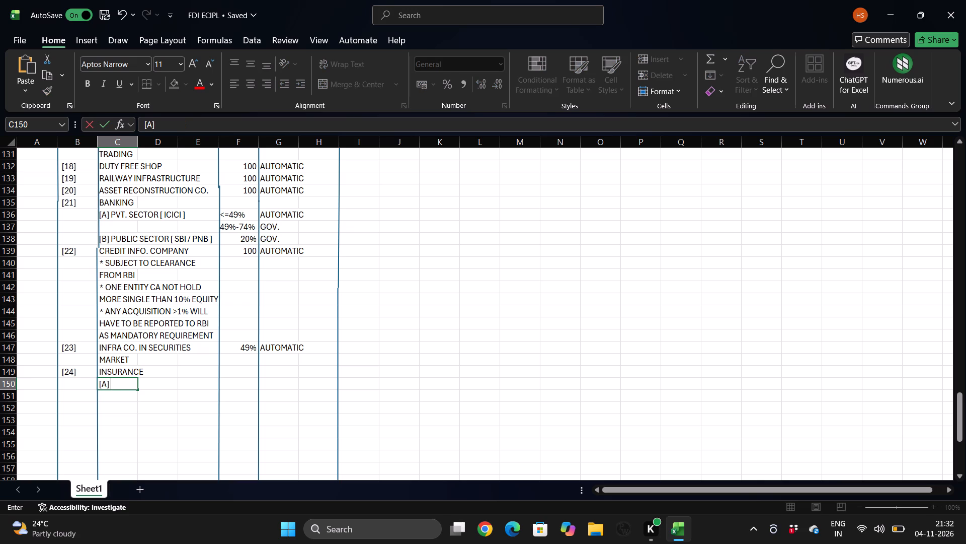
text(COM)
text(PANY)
key(space)
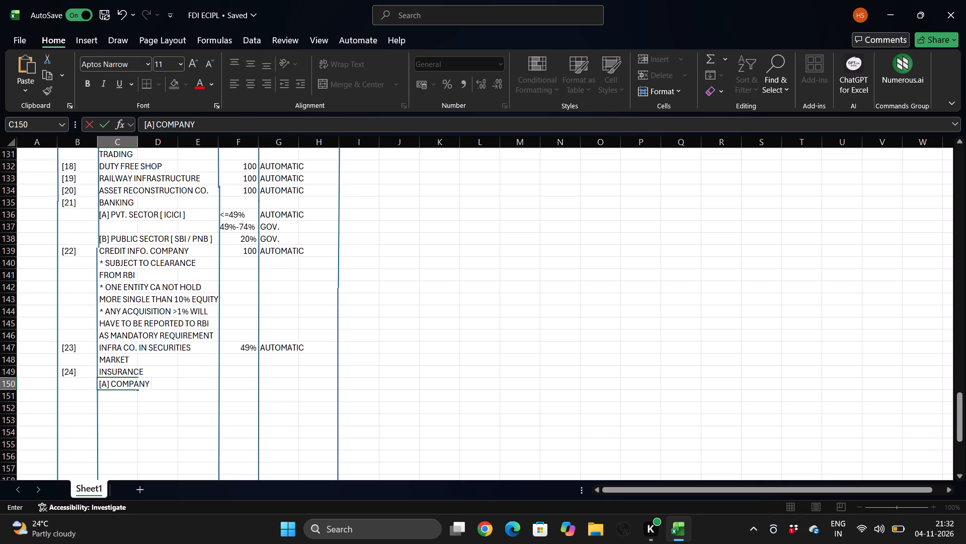
Enter the second INSURANCE sub-category, "[B] INTERMEDIARY", in C151.
click(121, 394)
key(bracketleft)
key(b)
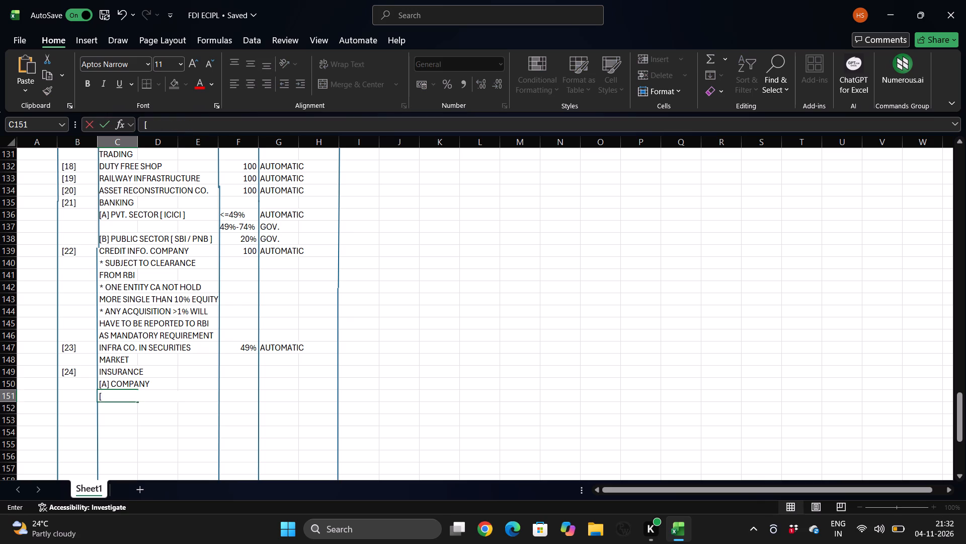
text(] INTER)
text(MEDI)
key(a)
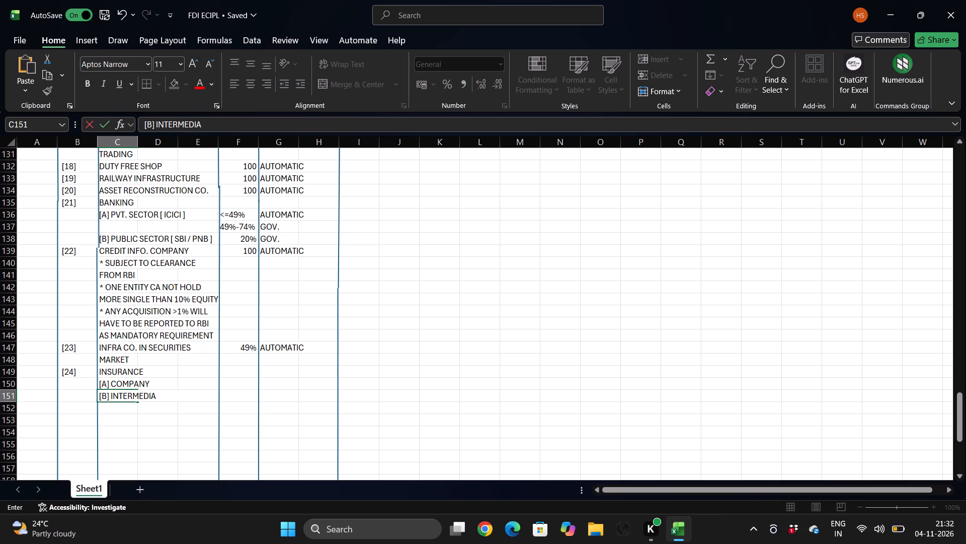
text(RY)
key(space)
Fill in the INSURANCE limits: 74 for COMPANY in F150 and 100 for INTERMEDIARY in F151.
click(233, 374)
click(236, 384)
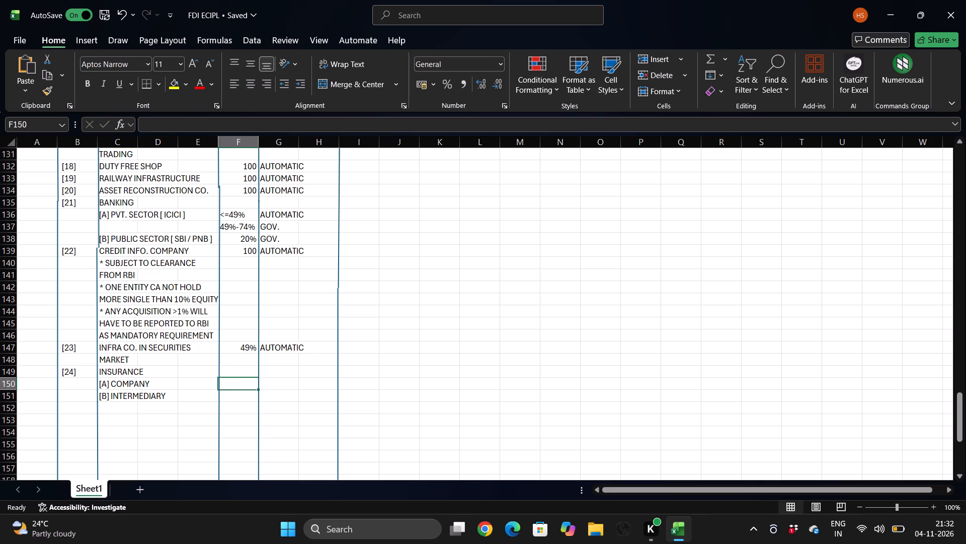
text(74)
key(space)
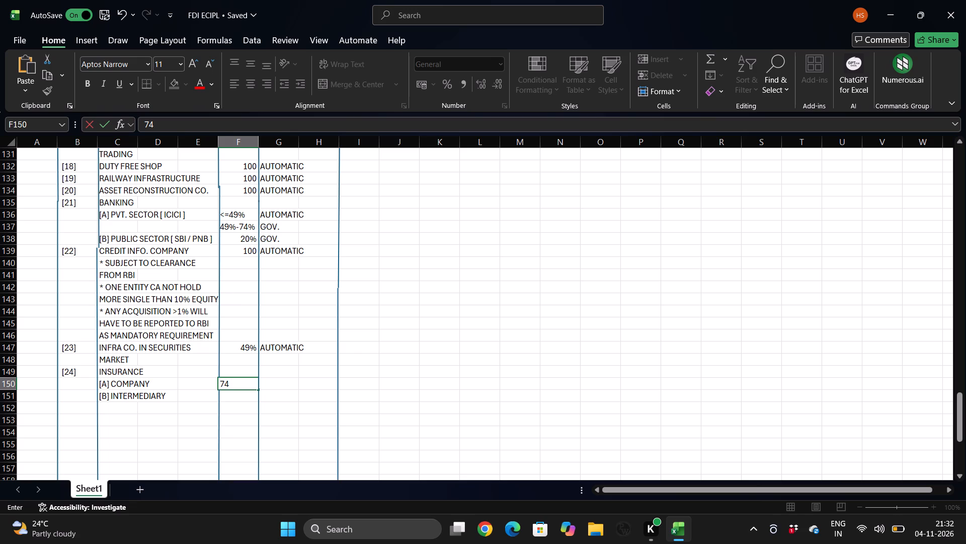
click(236, 397)
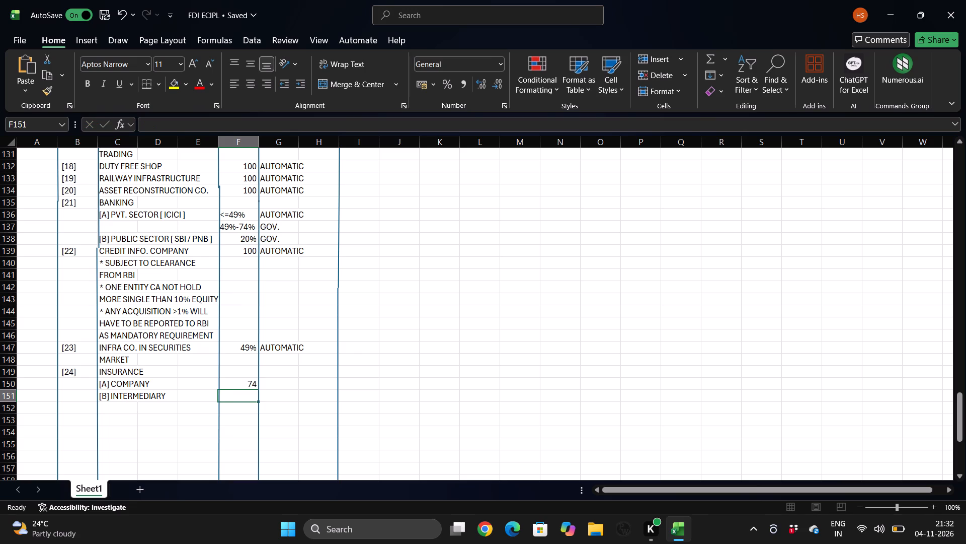
text(100)
key(space)
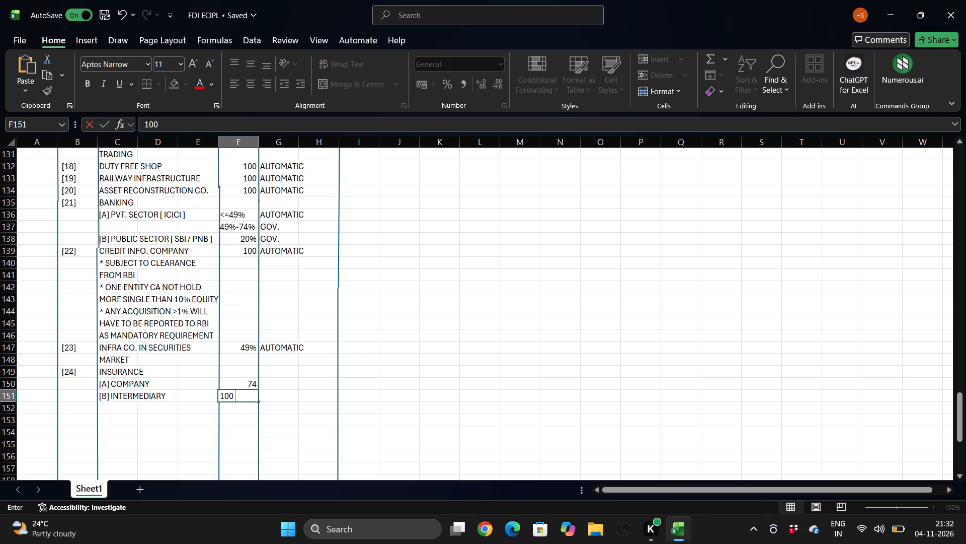
Set the route to AUTOMATIC for both INSURANCE sub-categories, COMPANY in G150 and INTERMEDIARY in G151.
click(266, 383)
text(AUTOMATIC)
key(space)
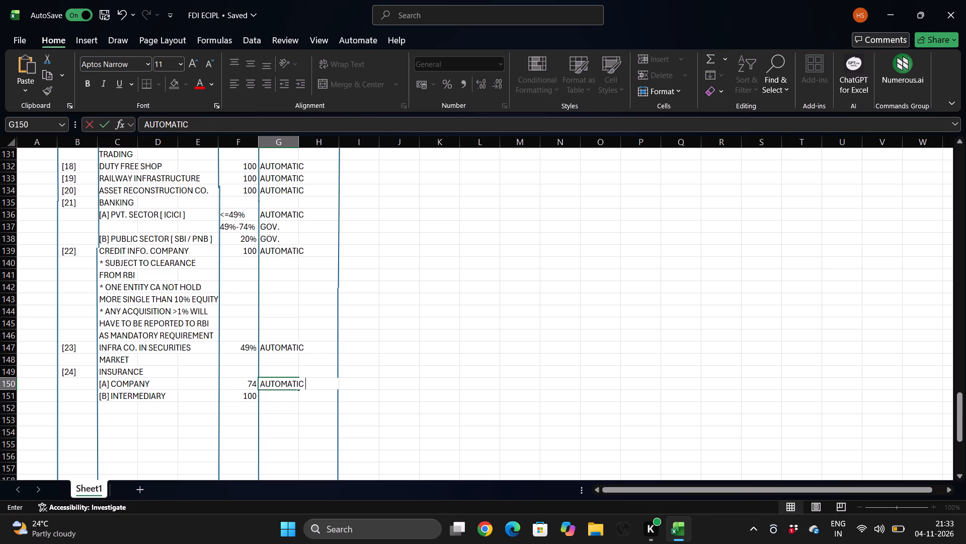
click(266, 393)
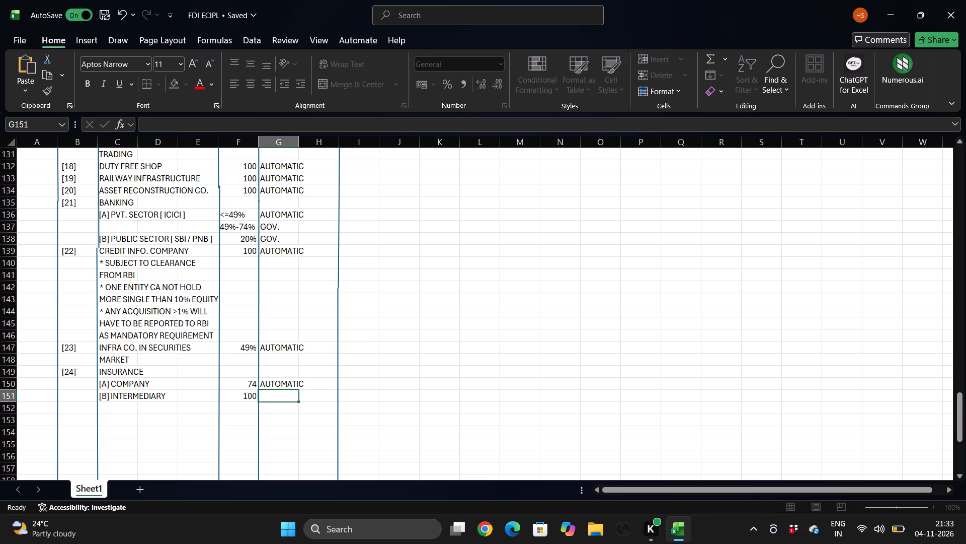
key(a)
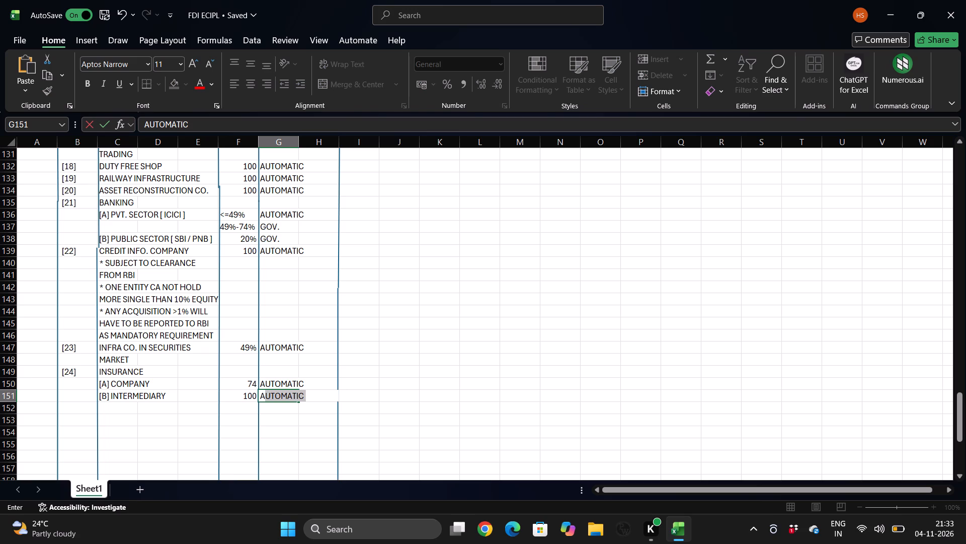
click(319, 394)
click(77, 405)
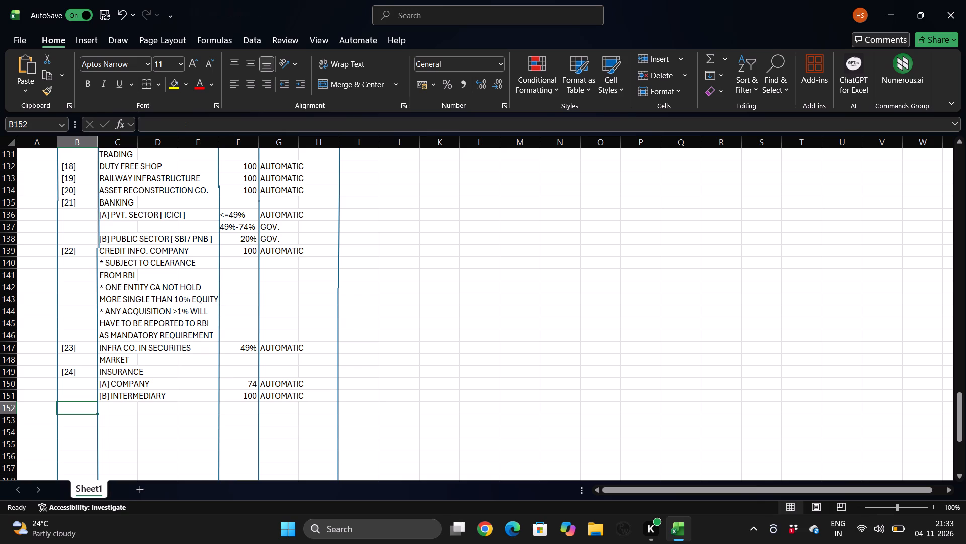
Add the heading "CONDITIONS" in C153, leaving one empty row below the INSURANCE sub-categories.
click(114, 419)
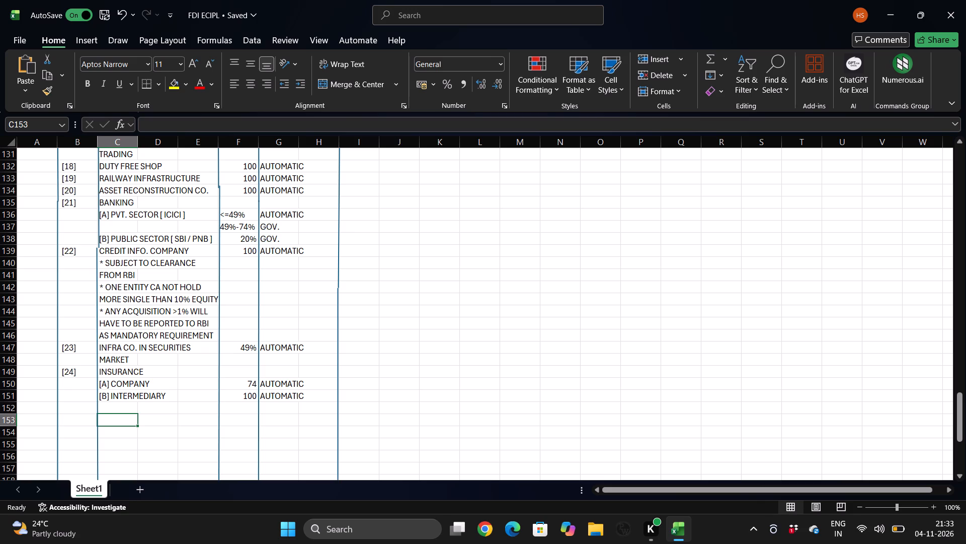
text(CONDITION)
text(S)
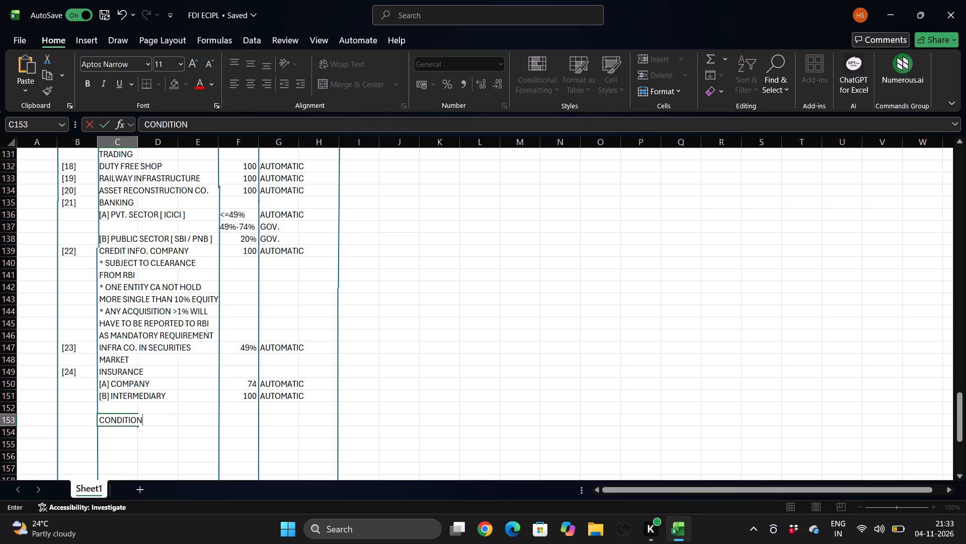
key(space)
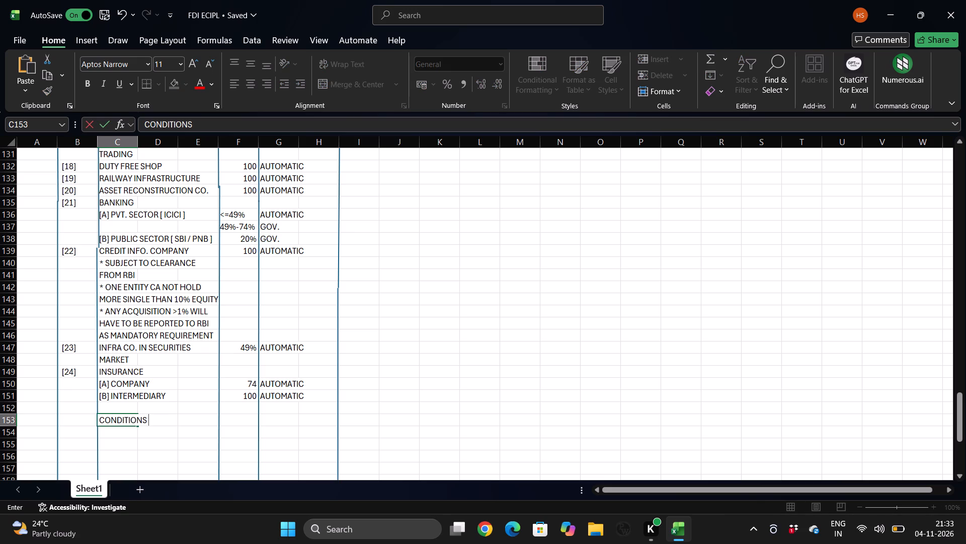
Enter the first INSURANCE condition, "* AT LEAST 1 RESIDENCE IN BOD", in C154.
click(115, 433)
text(*)
key(space)
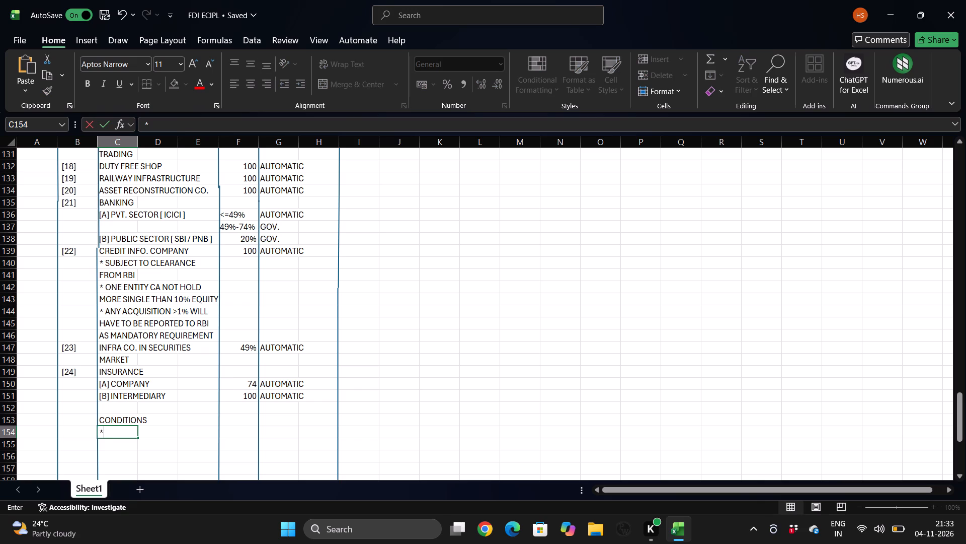
text(AT)
key(space)
text(LEAS)
text(T 1 RESIN)
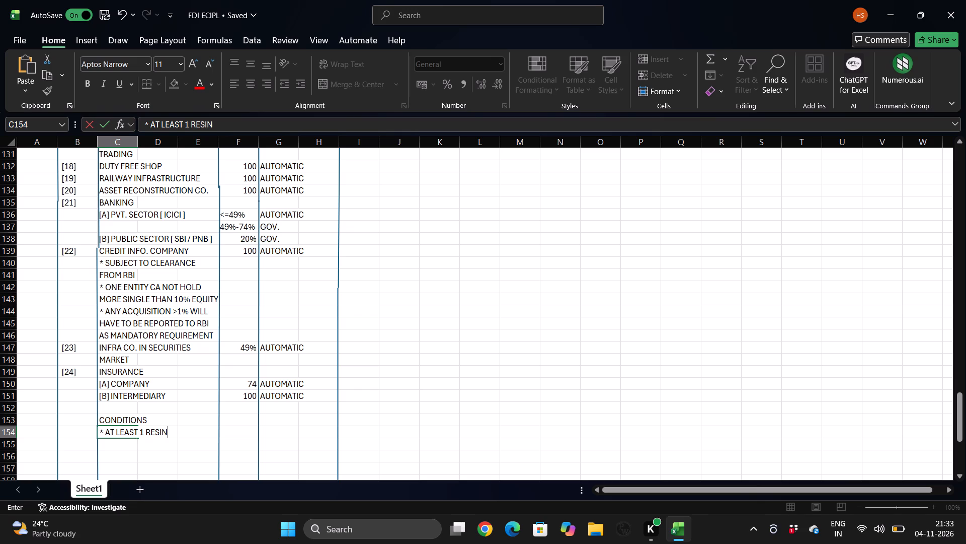
key(BackSpace)
text(DENCE)
key(space)
text(IN)
key(space)
text(BOD)
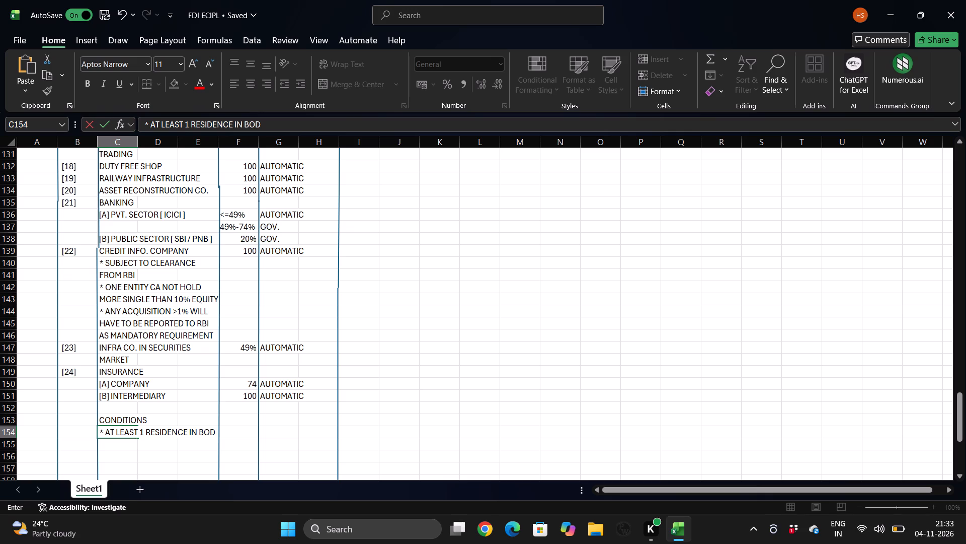
key(space)
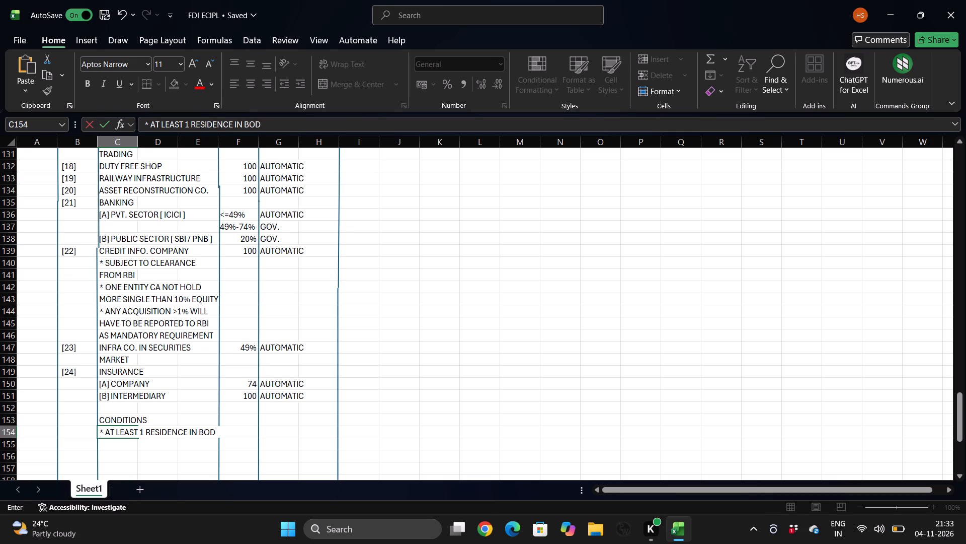
click(115, 438)
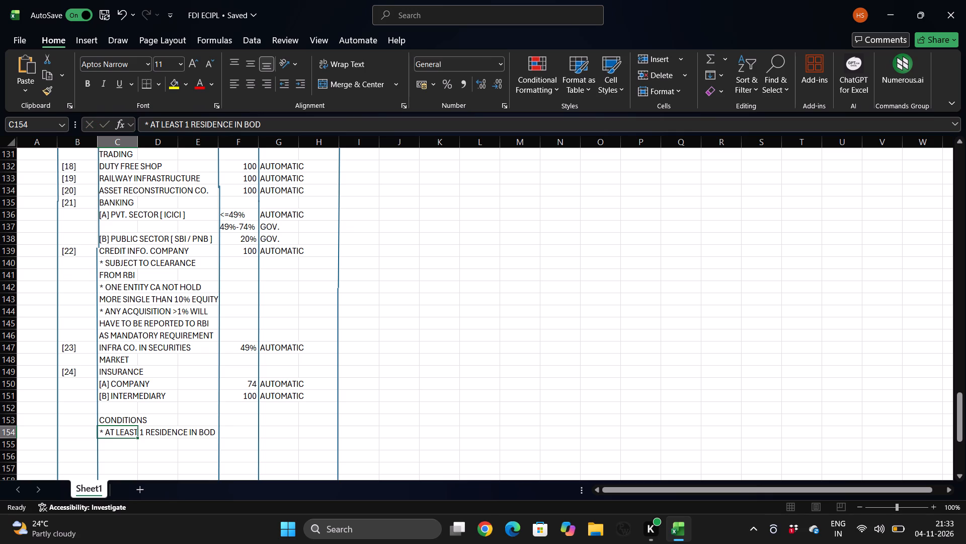
Enter the second INSURANCE condition, "* INCORPORATED AS LIMITED CO.", in C155.
click(115, 445)
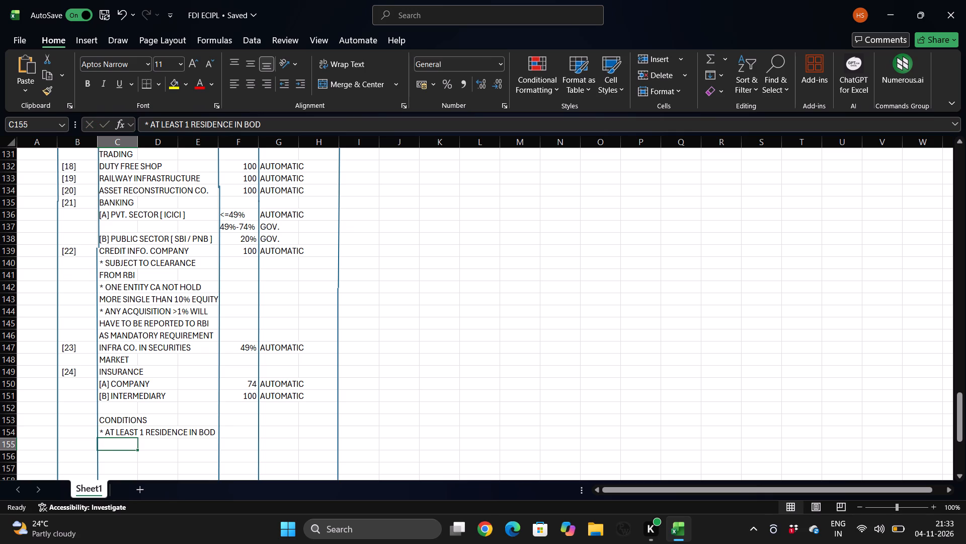
text(*)
key(space)
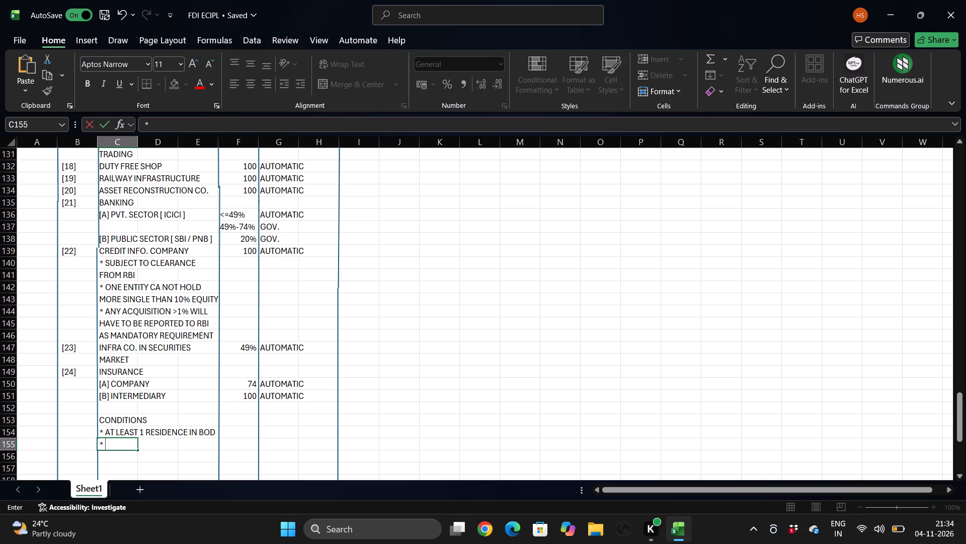
text(INCORPORATED)
key(space)
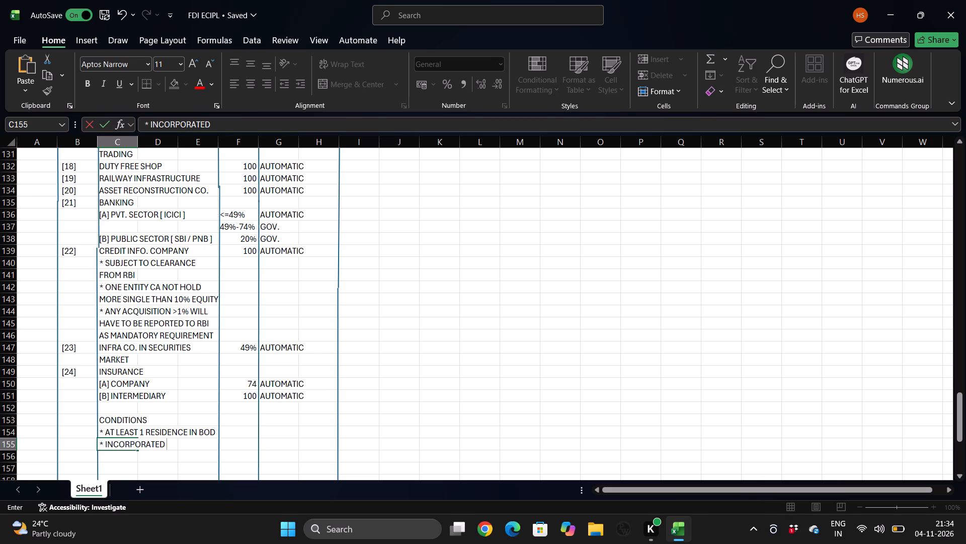
text(AS)
key(space)
text(LIMITED)
key(space)
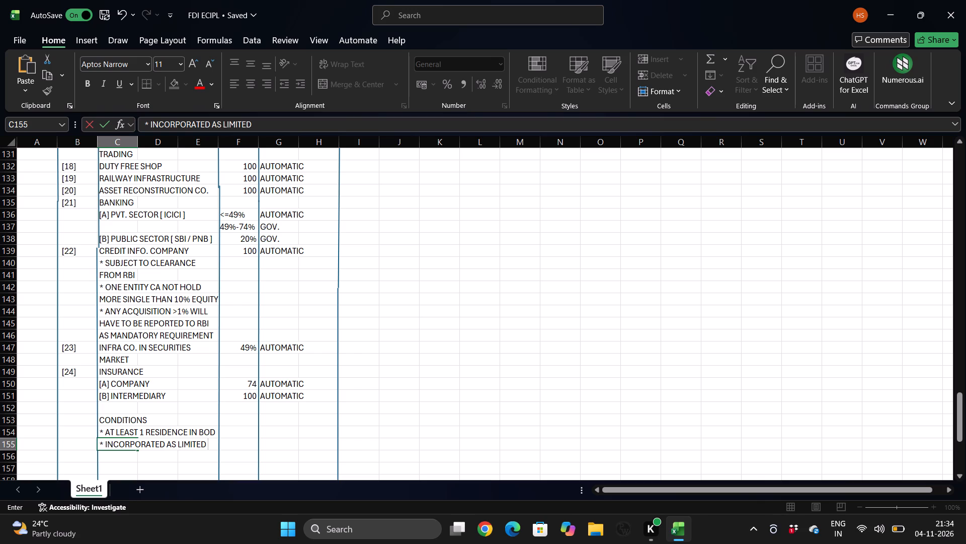
text(CO.)
click(154, 468)
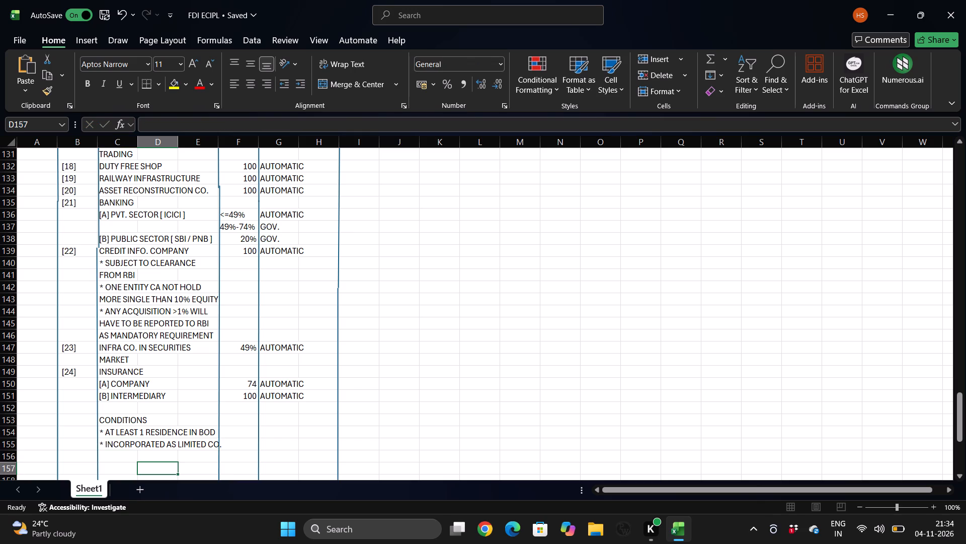
Correct the first condition in C154 to read "* AT LEAST 1 RESIDENT IN BOD".
click(126, 431)
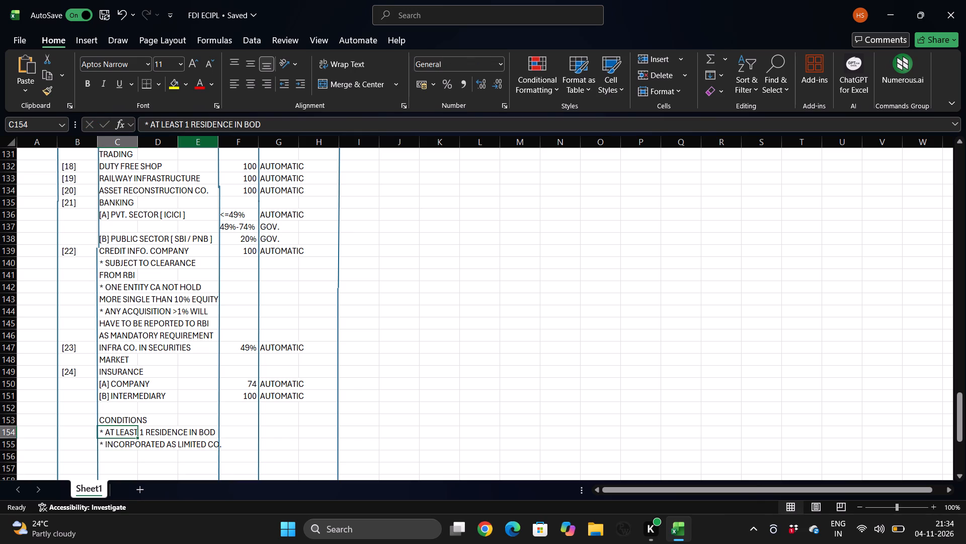
click(231, 124)
key(BackSpace)
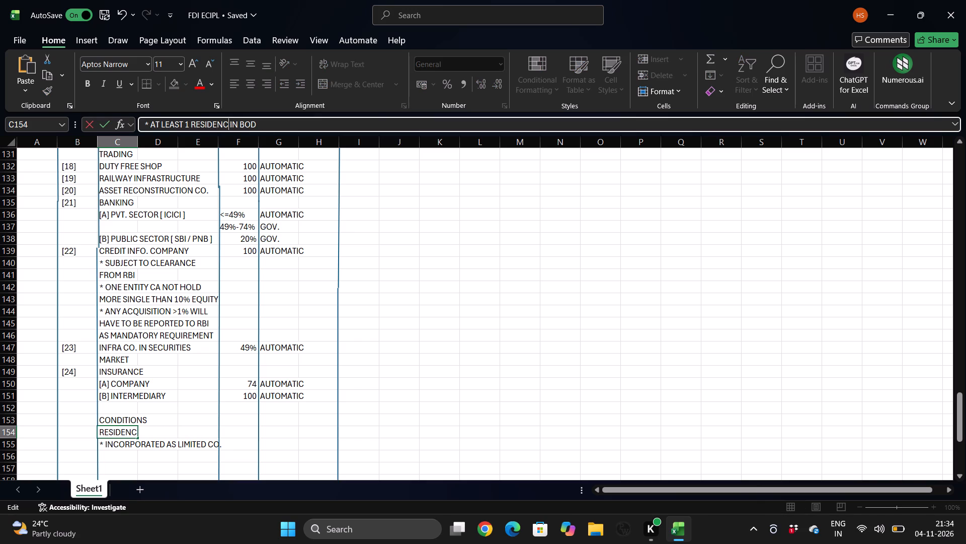
key(BackSpace)
key(t)
scroll(267, 235, down, 1)
click(201, 274)
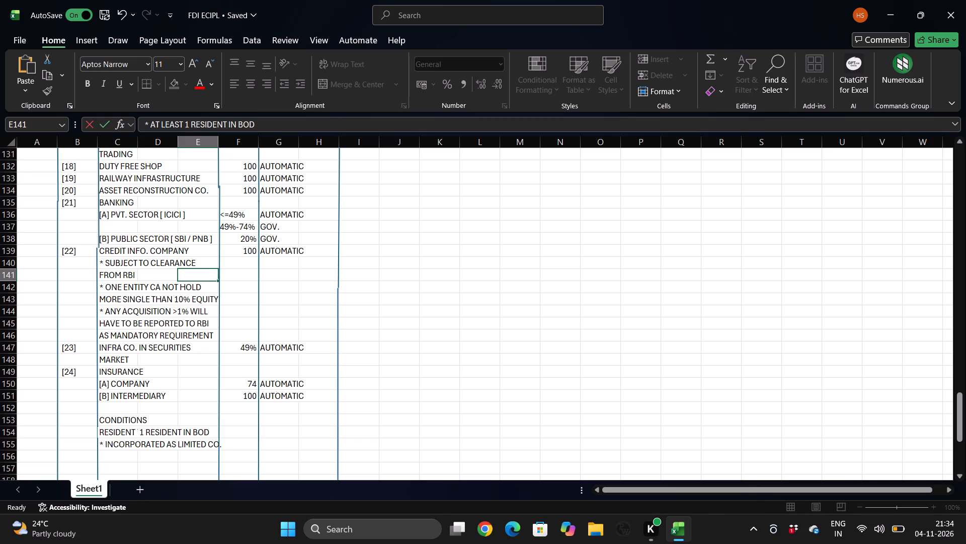
Select B156, the sector number cell in the row directly below the INSURANCE conditions.
scroll(201, 274, down, 2)
scroll(201, 274, up, 1)
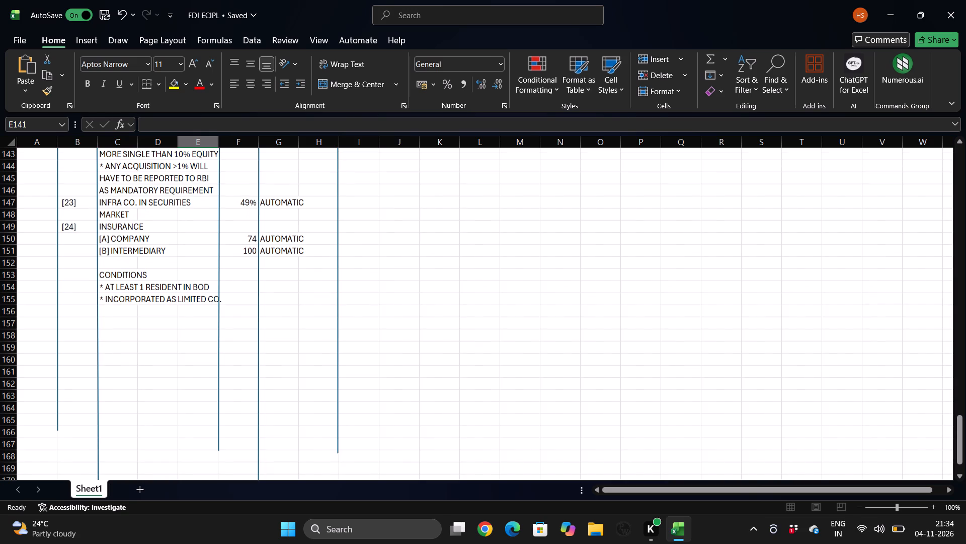
click(77, 313)
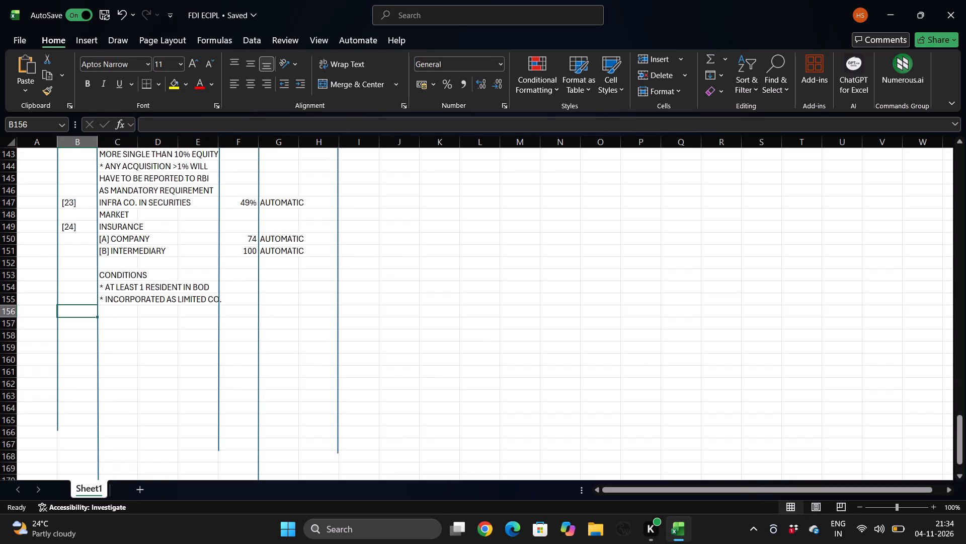